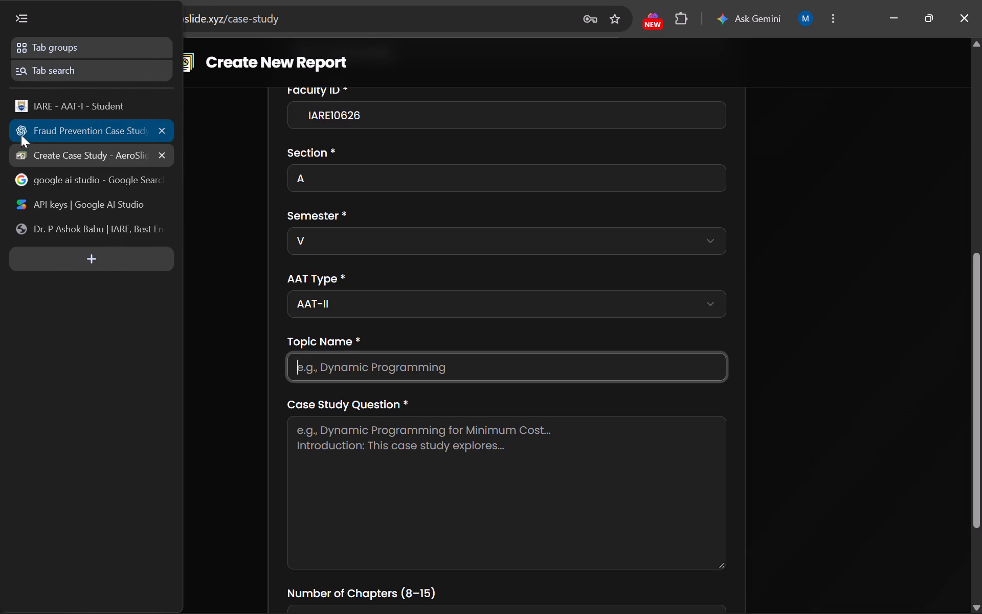
left_click(141, 114)
left_click(385, 538)
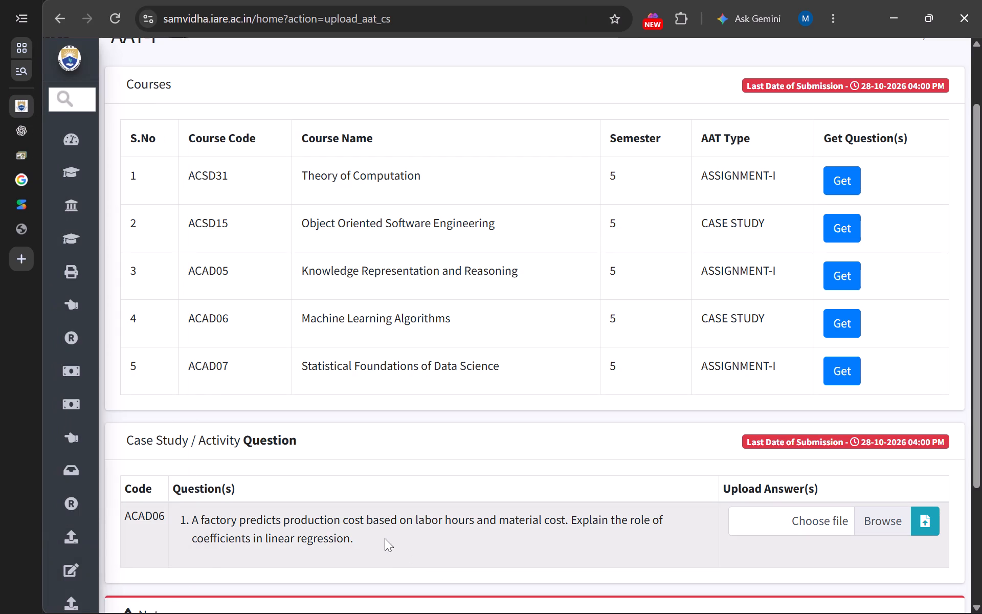
left_click_drag(385, 538, 193, 516)
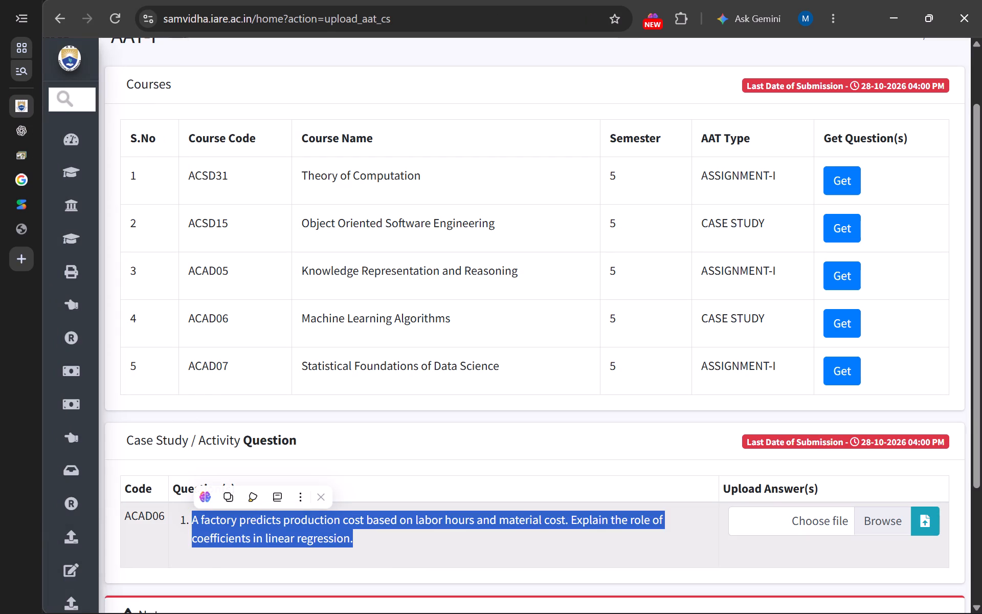
key("ctrl+c")
key("ctrl+c")
key("ctrl+c")
key("ctrl+c")
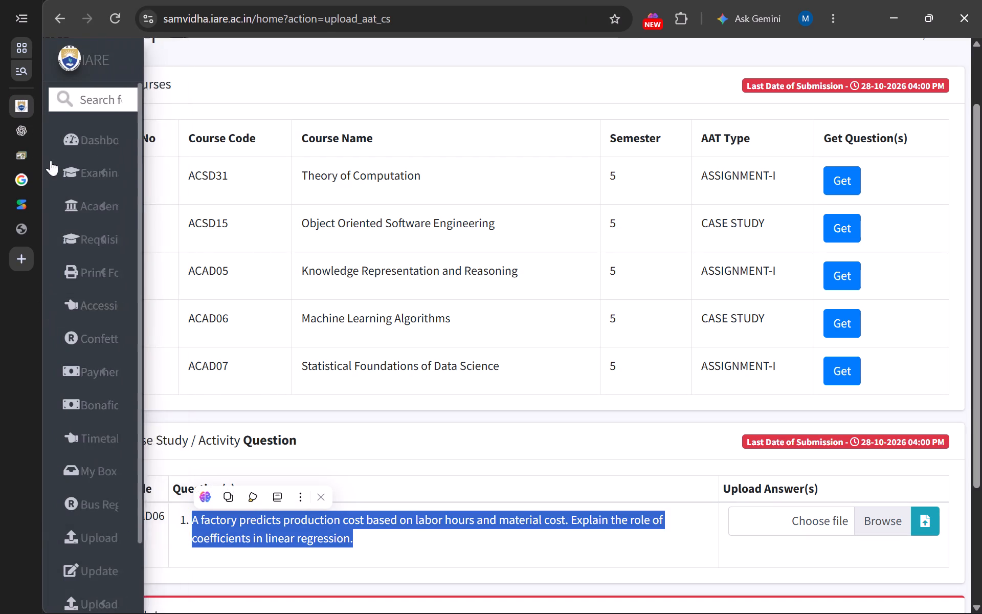
left_click(33, 151)
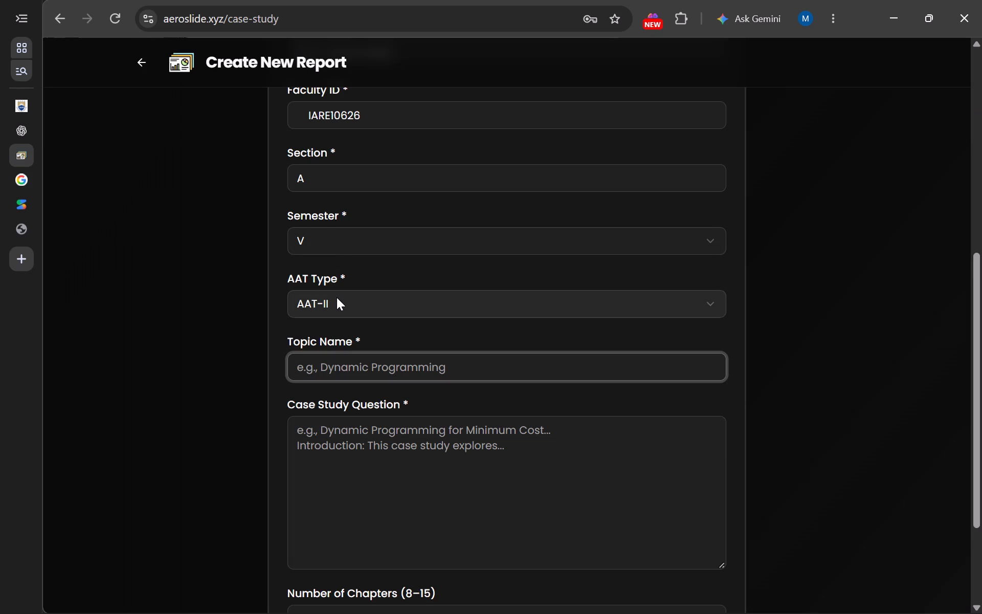
key("ctrl+v")
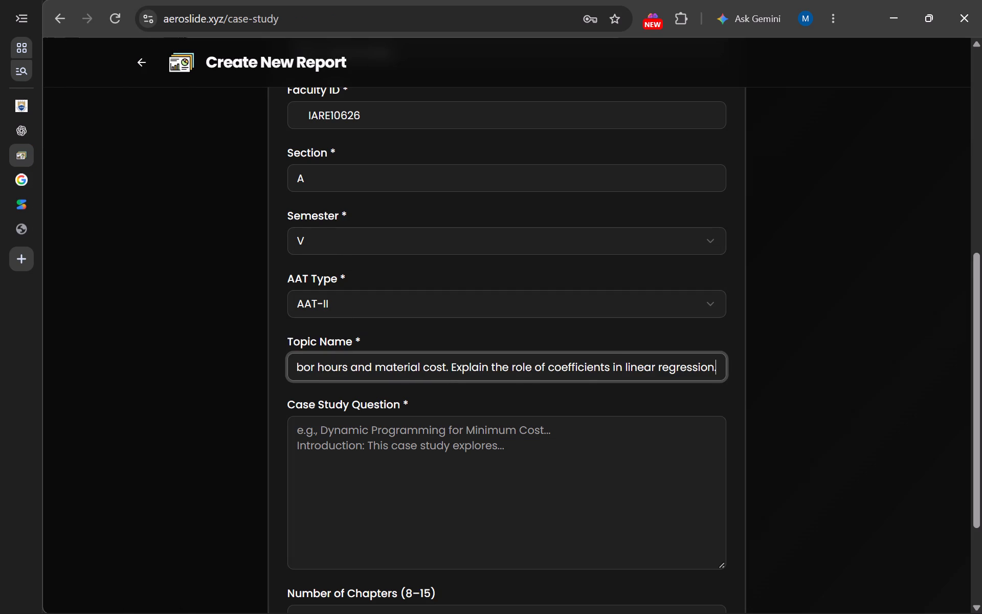
Set the number of chapters to 15.
left_click(364, 452)
scroll(364, 452, "down", 1)
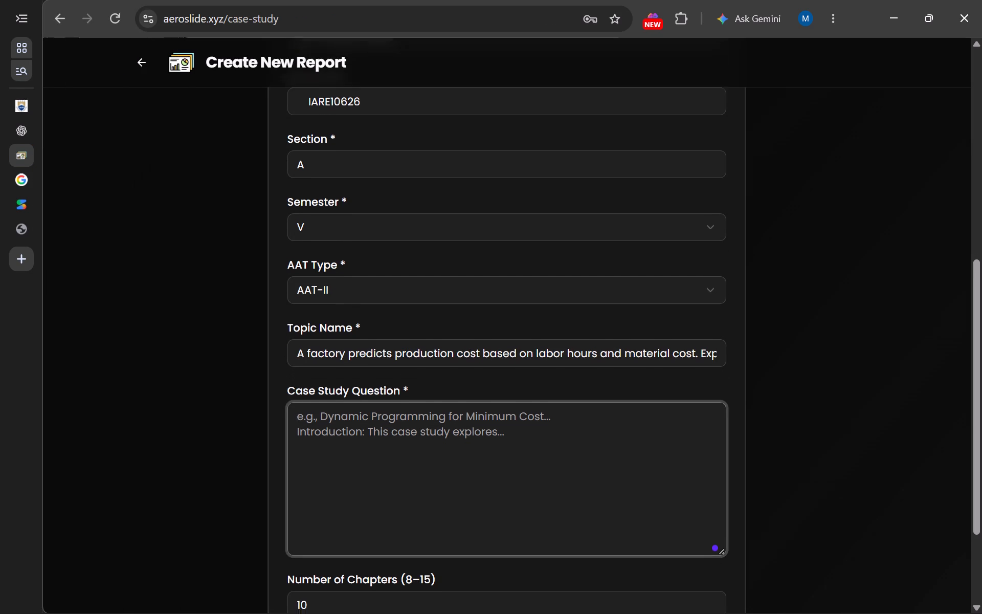
scroll(364, 452, "down", 2)
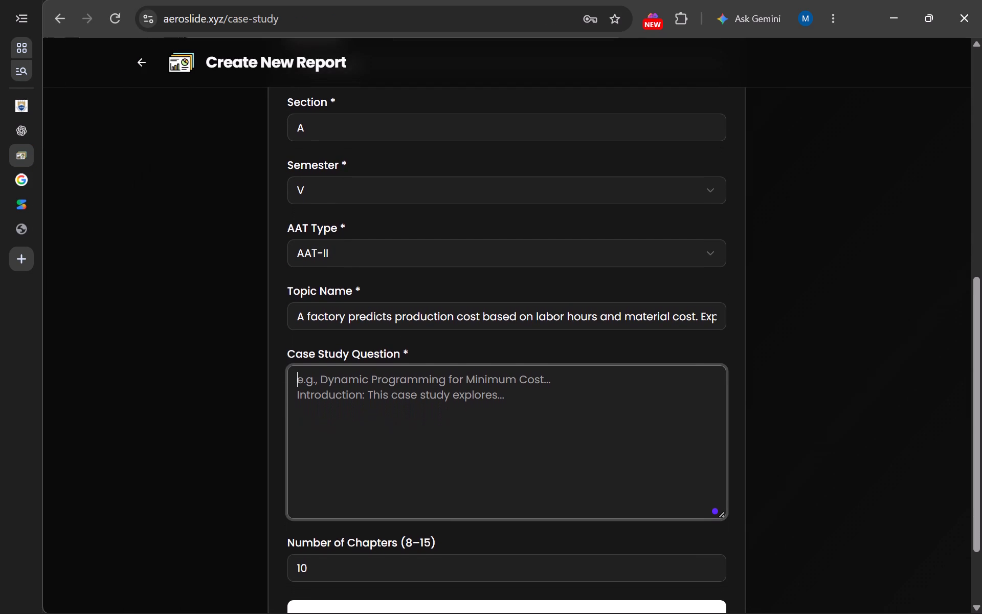
scroll(364, 452, "down", 3)
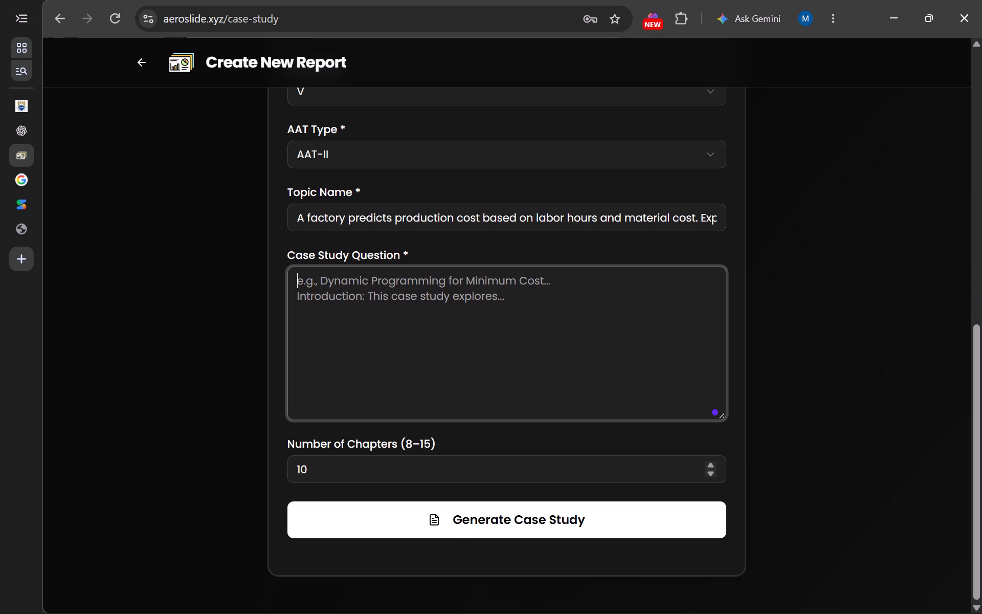
triple_click(710, 474)
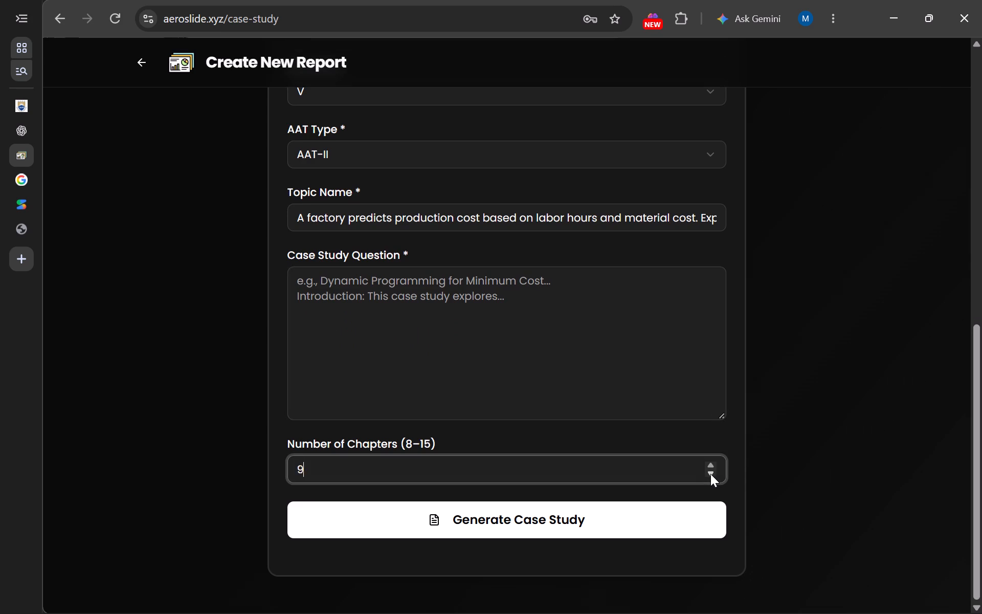
double_click(710, 474)
left_click(710, 474)
key("BackSpace")
key("BackSpace")
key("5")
Fill in the Case Study Question with the same copied factory production cost question and generate the case study.
left_click(645, 530)
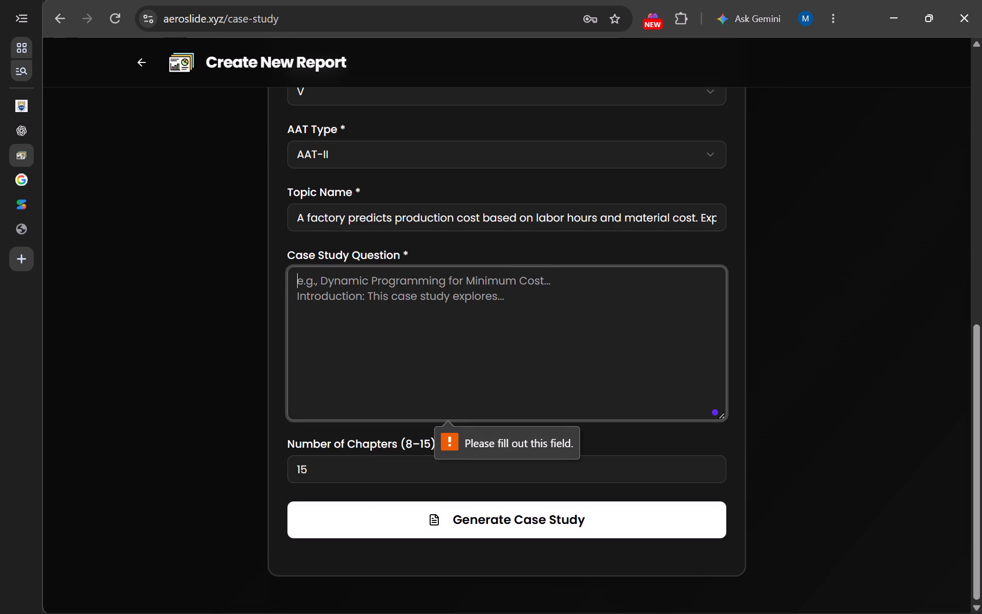
key("ctrl+v")
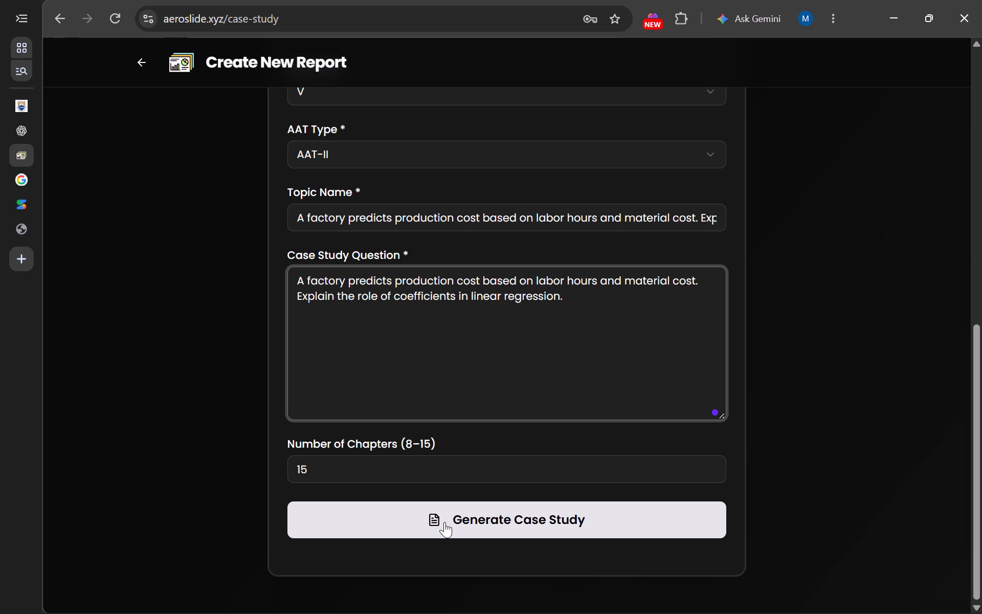
left_click(444, 522)
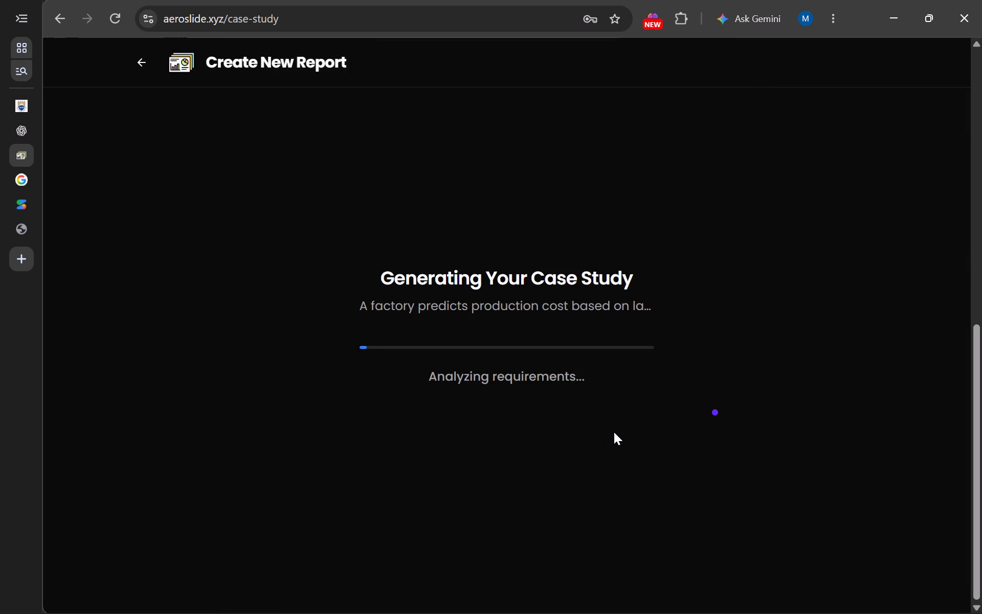
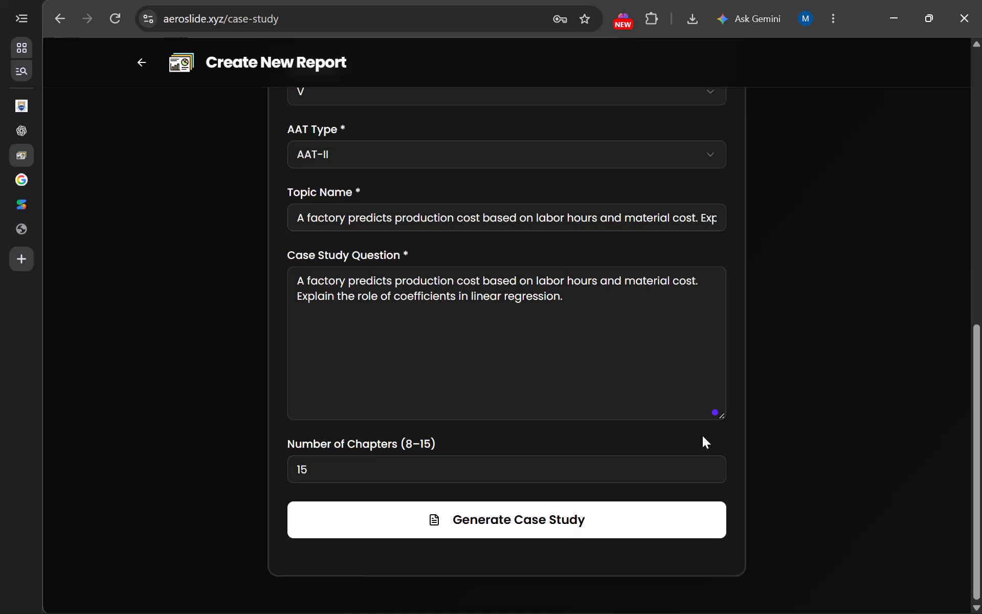
Generate the 15-chapter case study on factory production cost and linear regression coefficients from the completed form.
left_click(576, 520)
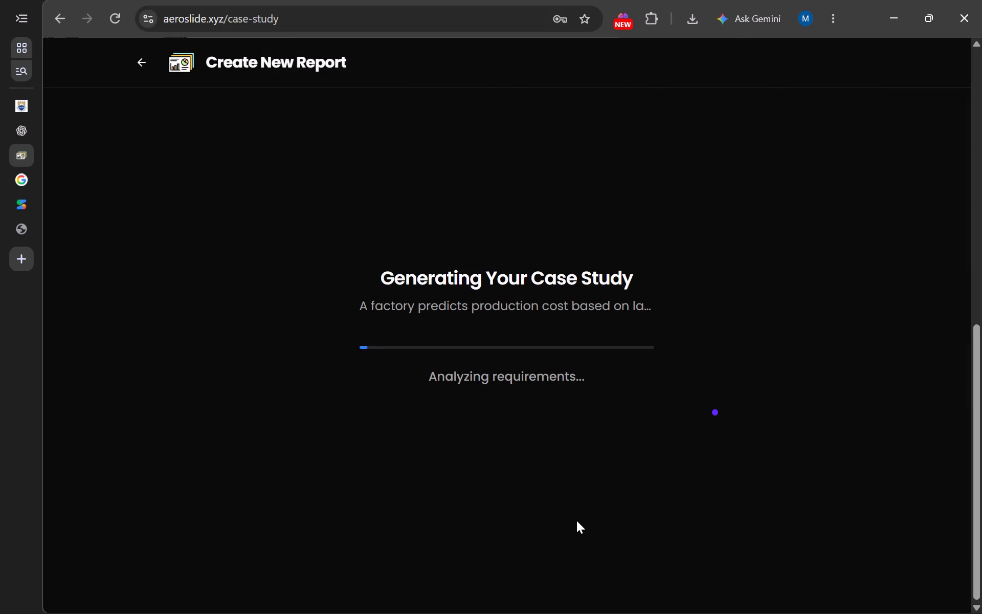
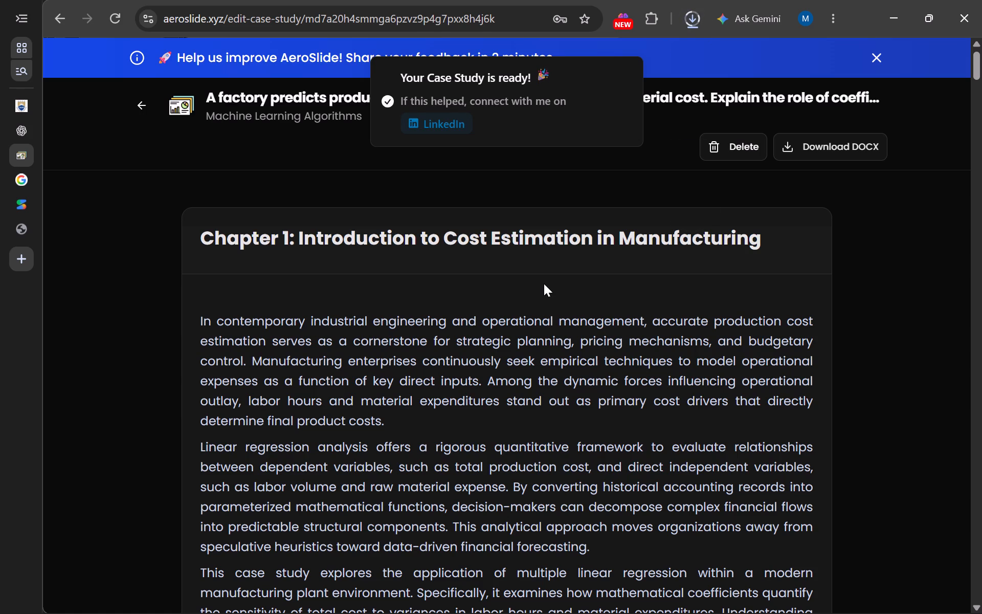
Open the AeroSlide creator's LinkedIn profile from the completion notice.
left_click(438, 118)
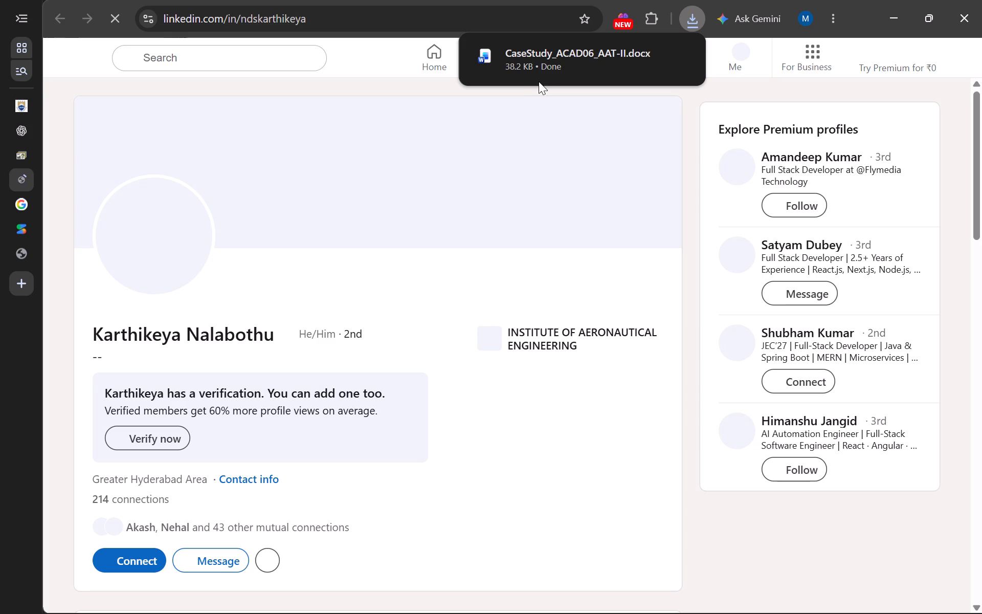
Open the downloaded CaseStudy_ACAD06_AAT-II.docx in Word and check the student and course details on its cover page.
left_click(547, 65)
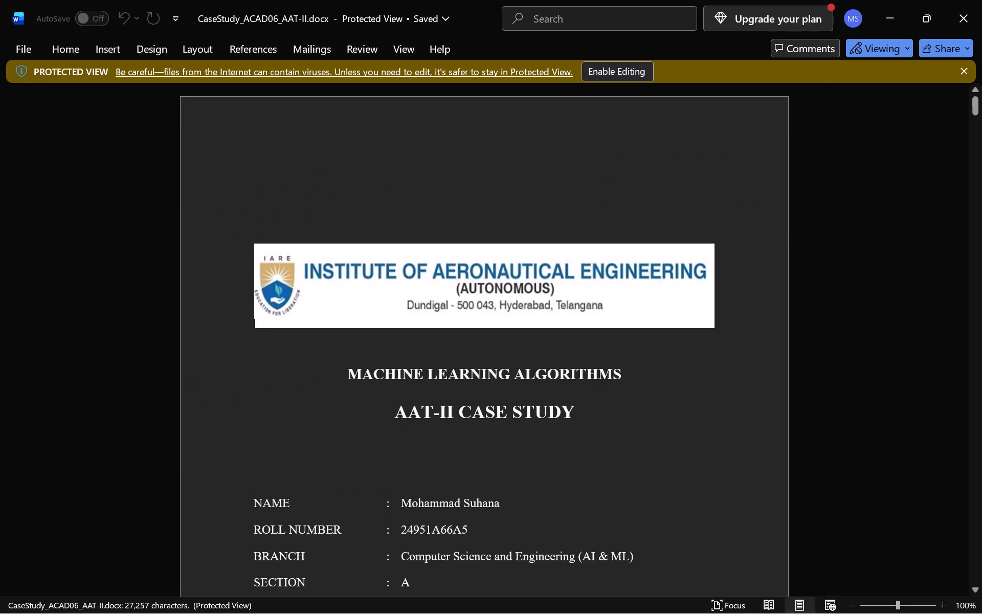
scroll(604, 402, "down", 2)
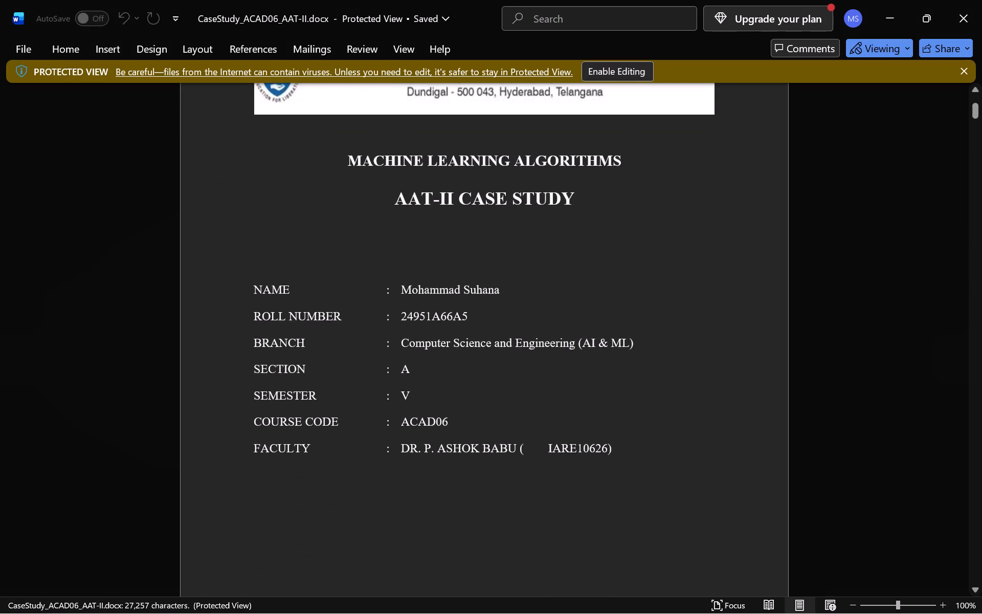
scroll(605, 400, "down", 6)
scroll(605, 400, "up", 1)
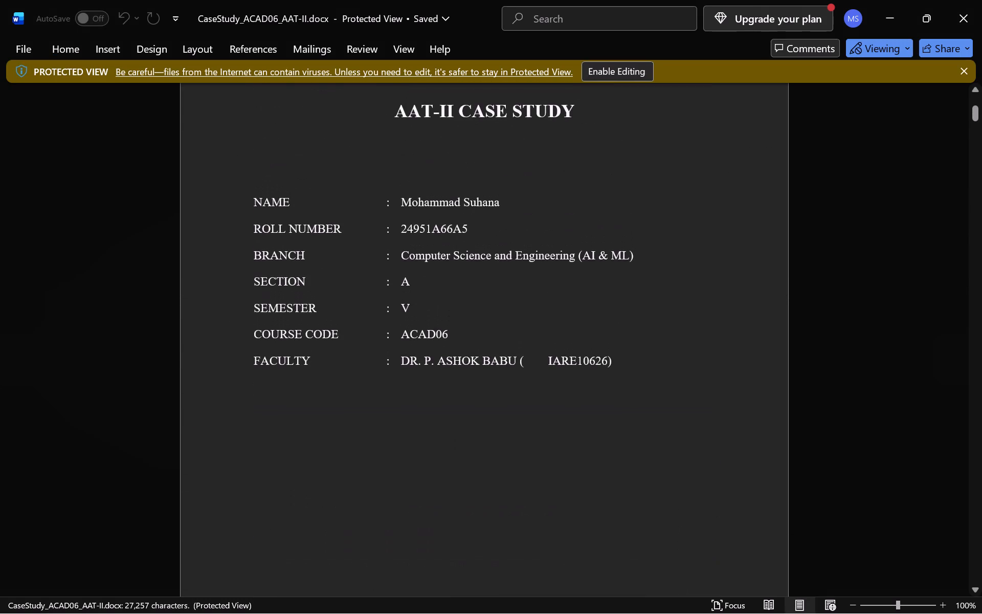
scroll(605, 400, "up", 1)
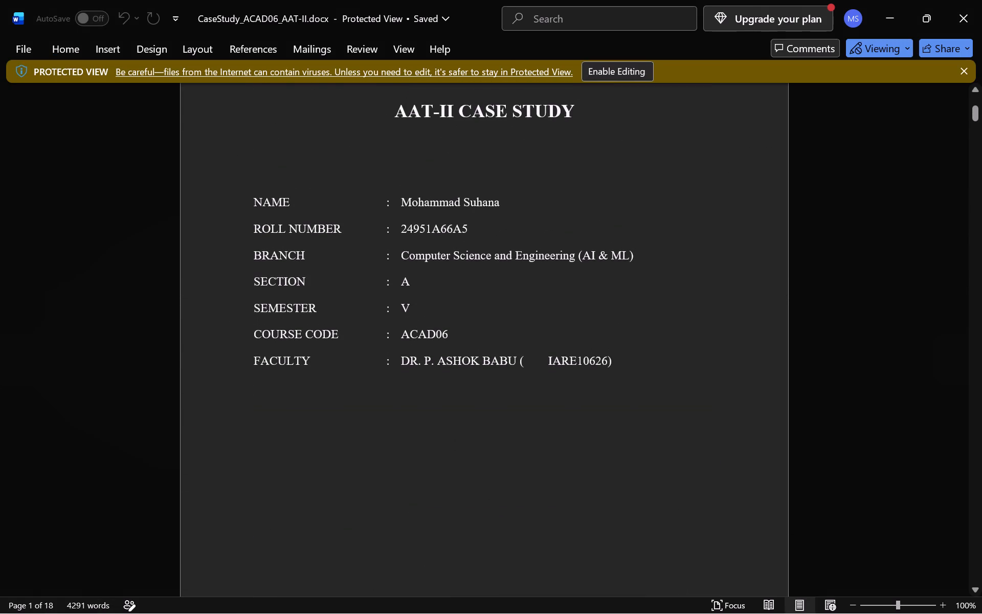
Enable editing and delete the extra gap before the faculty ID in the cover page's FACULTY row.
left_click(545, 361)
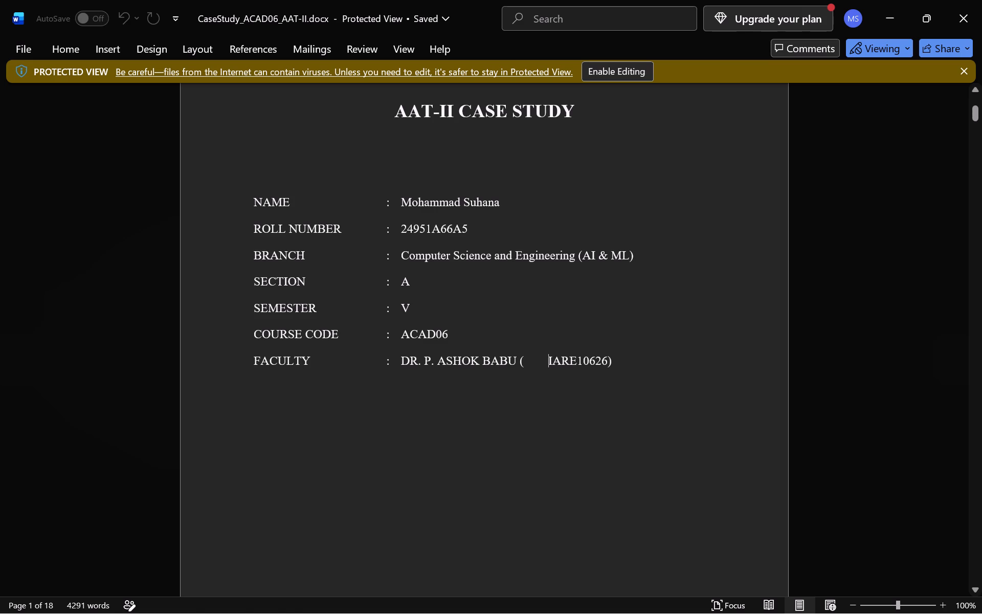
key("BackSpace")
left_click(608, 81)
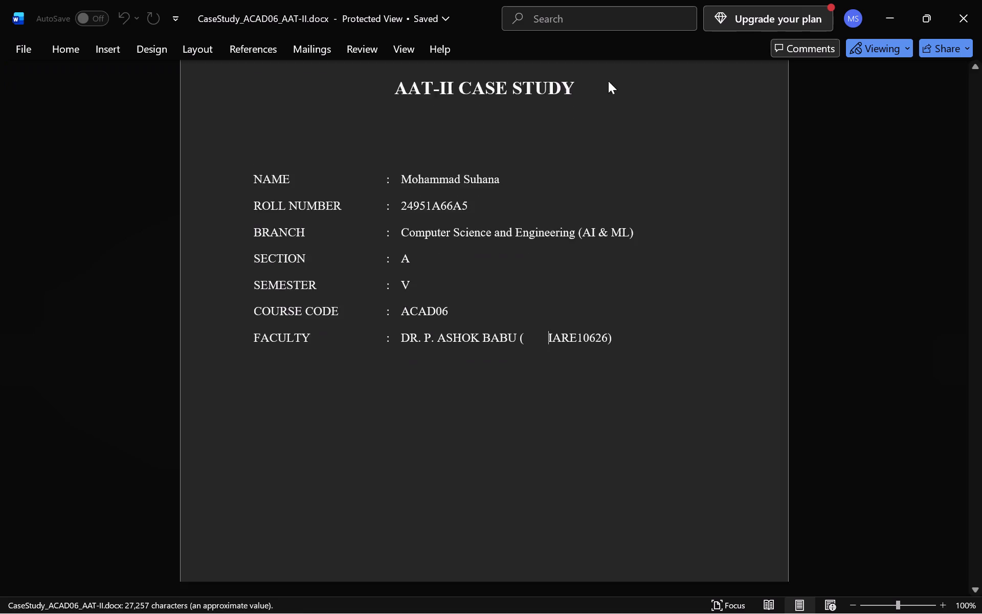
scroll(580, 412, "down", 4)
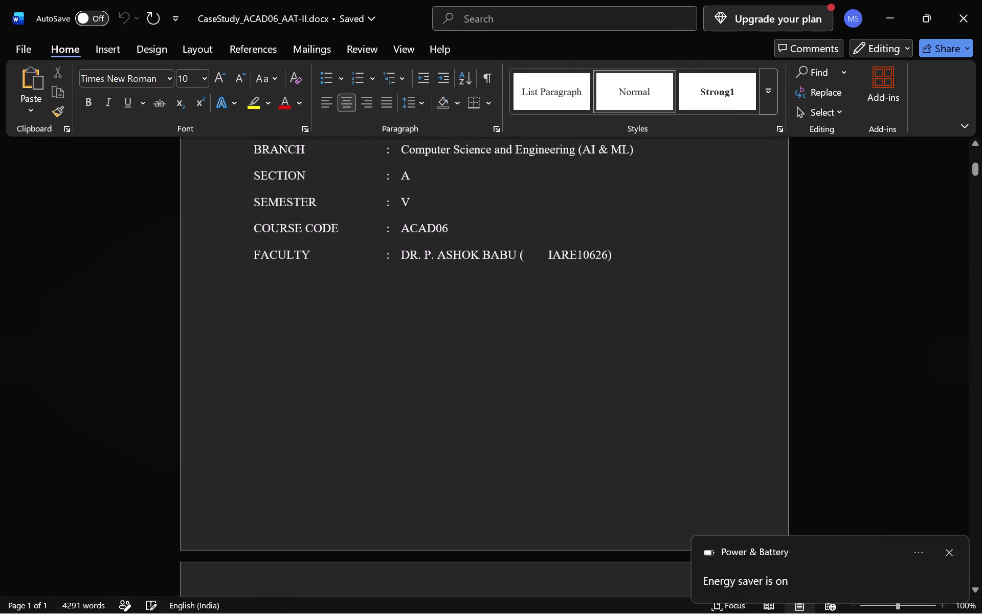
left_click(547, 264)
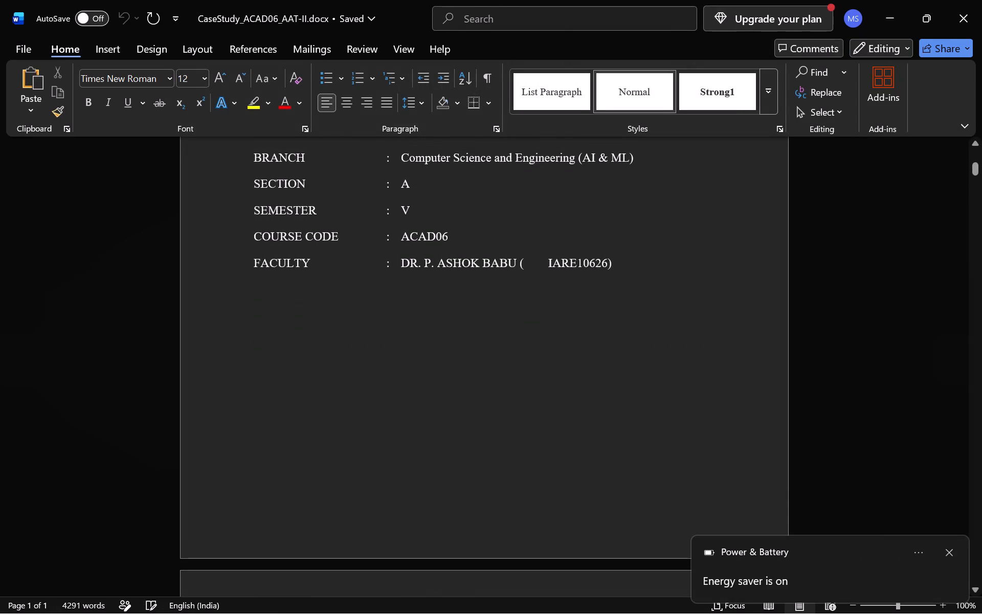
key("BackSpace")
Examine the table of contents and its page numbers against the start of chapter 1, Introduction to Cost Estimation in Manufacturing.
scroll(710, 467, "down", 2)
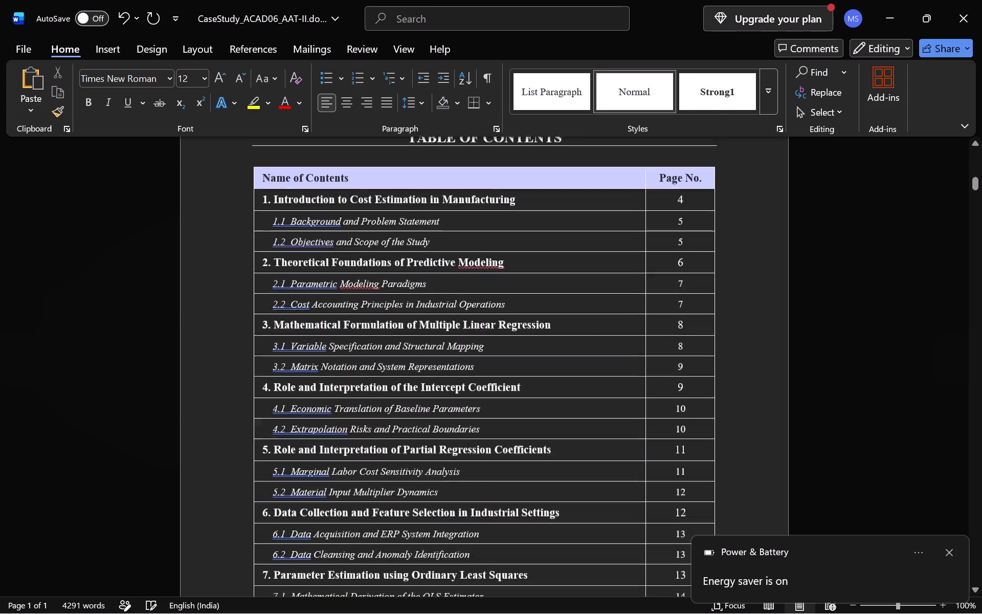
scroll(710, 467, "down", 11)
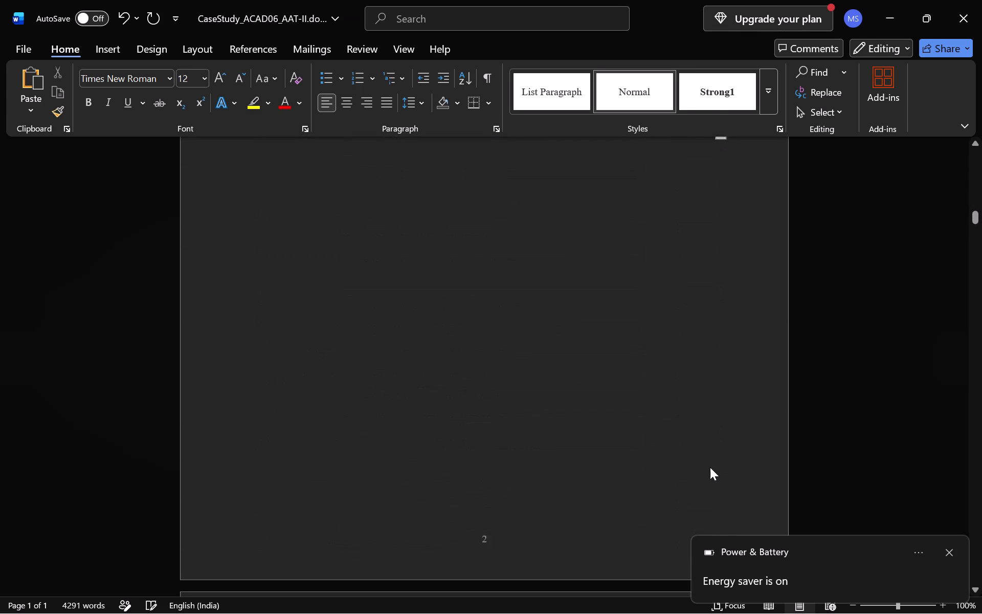
scroll(710, 467, "down", 1)
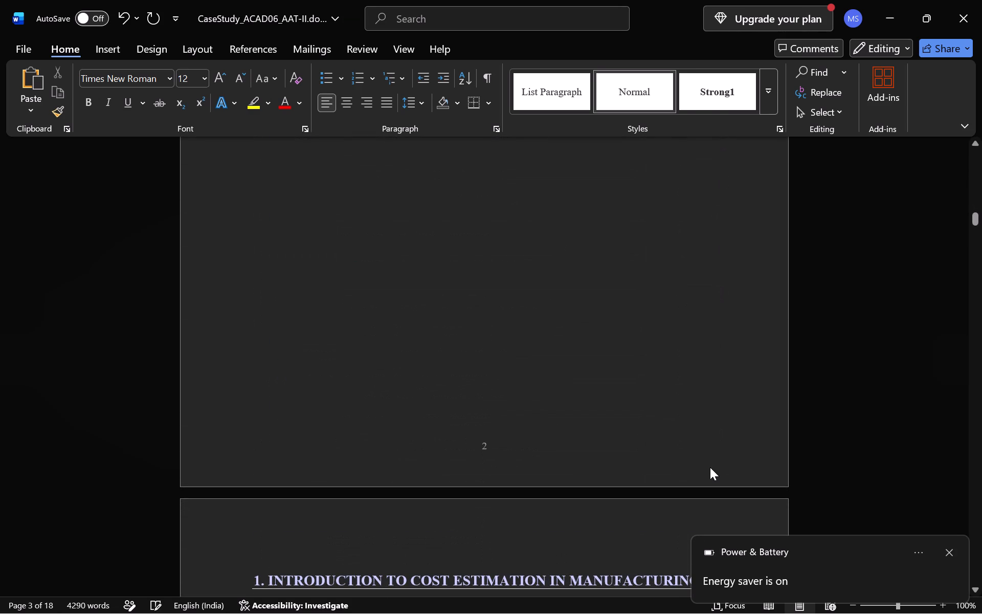
scroll(710, 467, "right", 6)
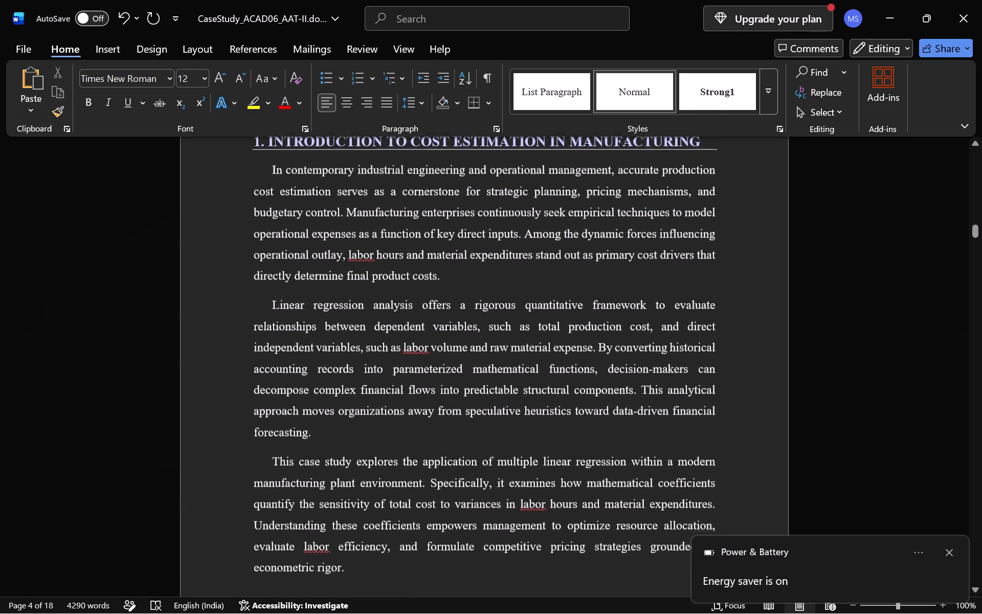
scroll(710, 467, "right", 1)
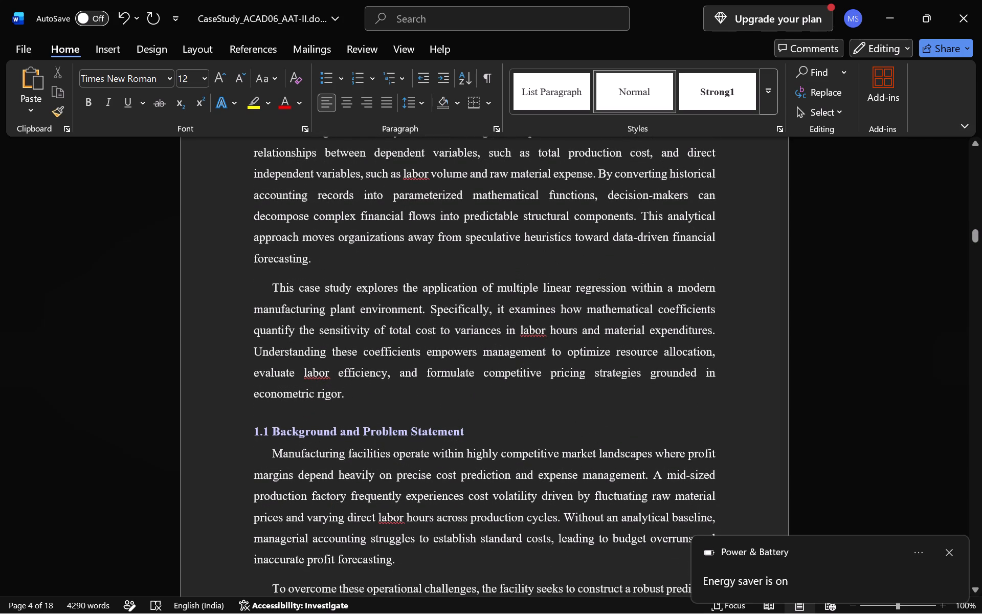
scroll(710, 467, "right", 3)
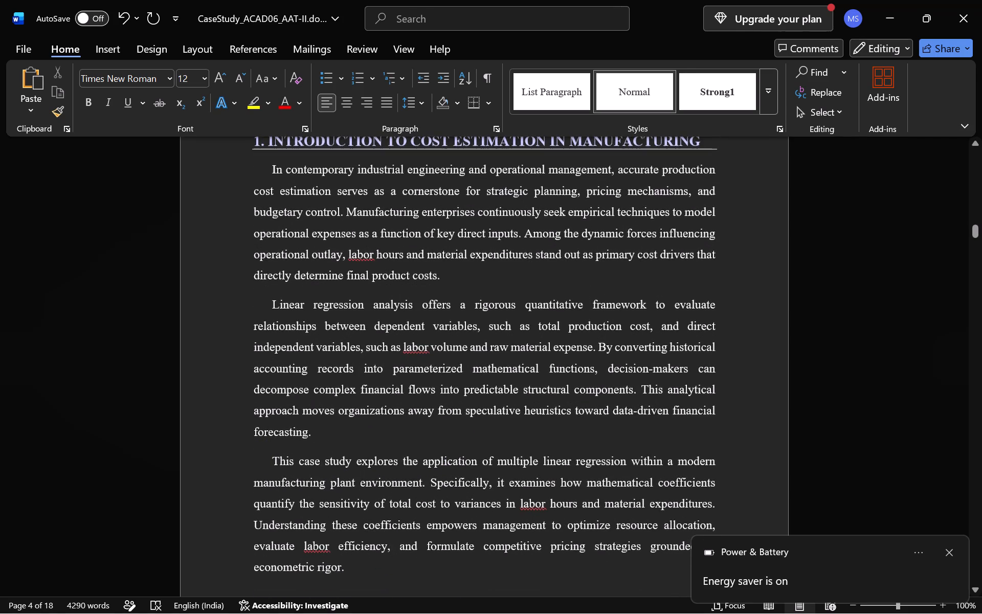
scroll(710, 467, "right", 1)
scroll(710, 467, "up", 3)
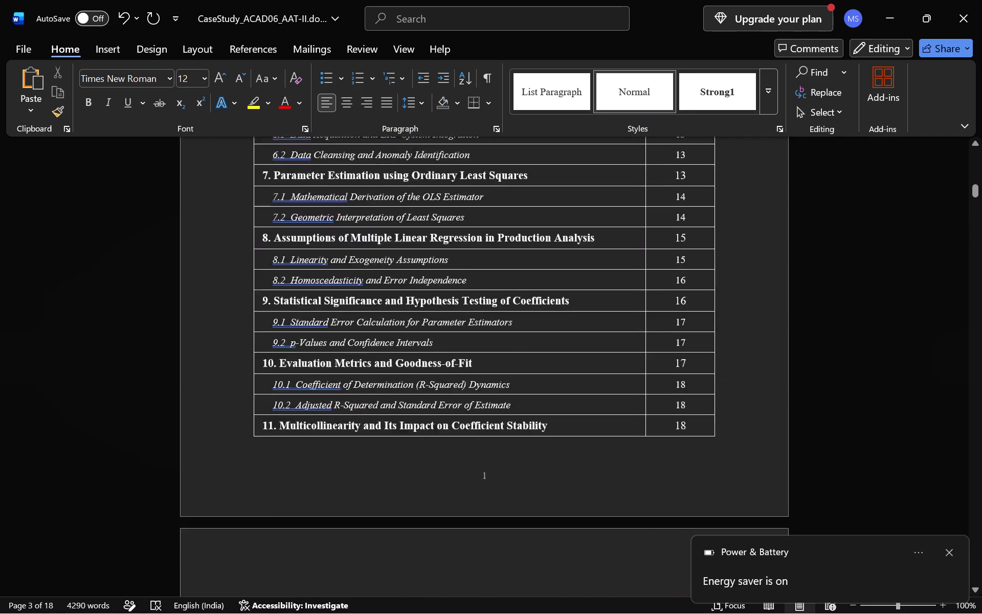
scroll(710, 467, "down", 2)
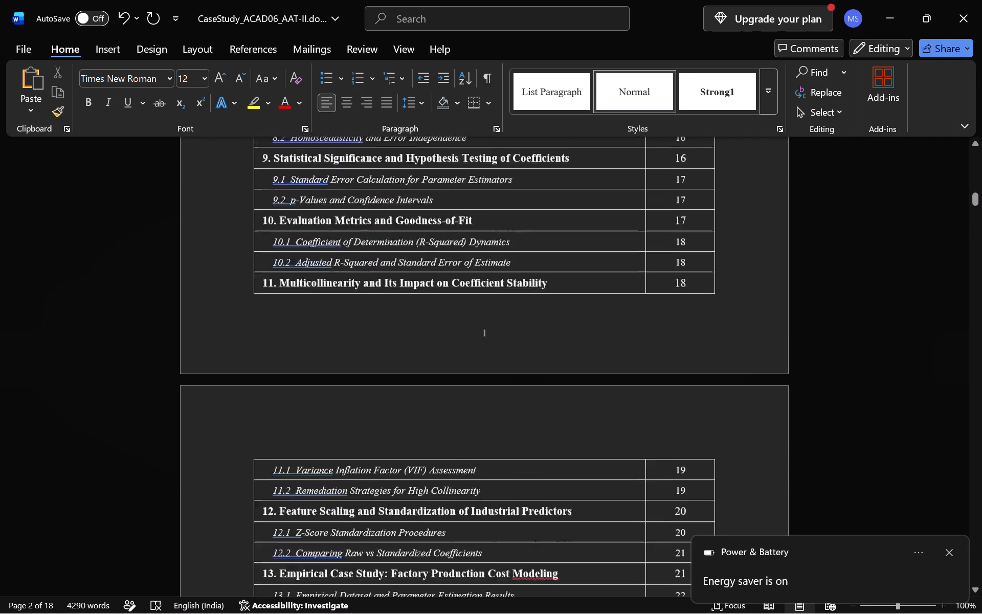
scroll(710, 467, "down", 9)
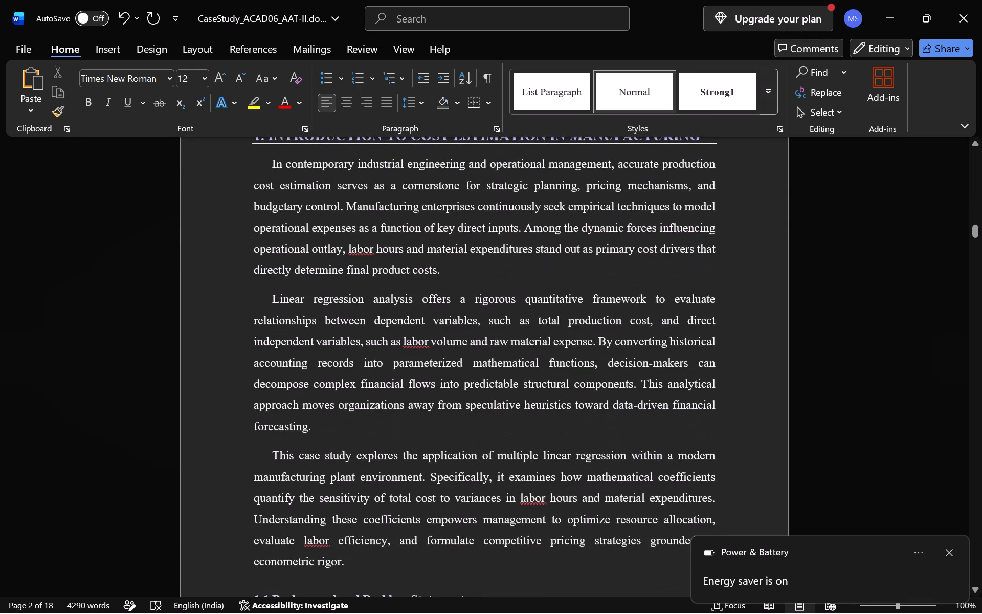
scroll(517, 443, "up", 1)
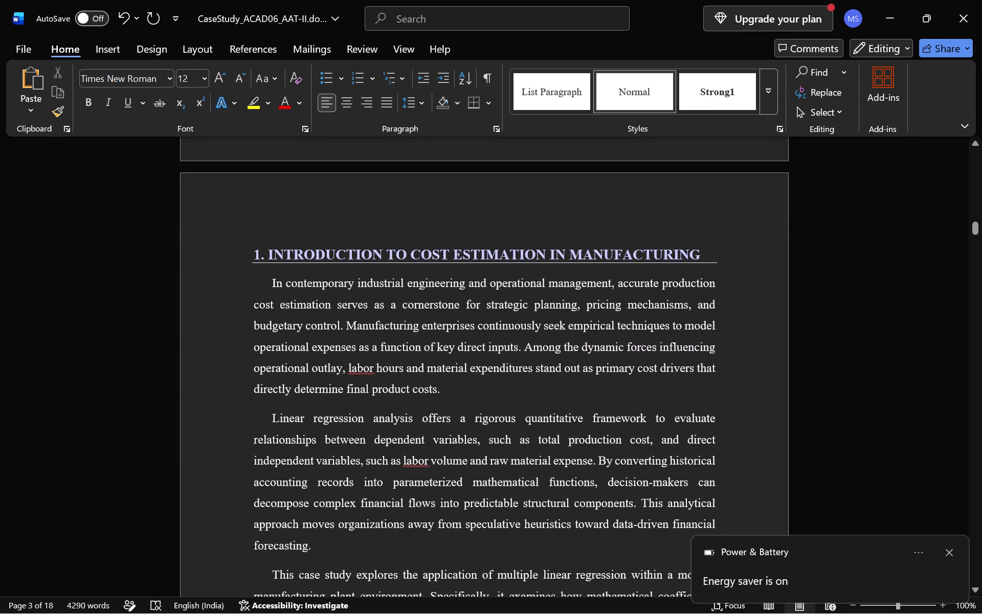
Highlight chapter 1's heading and its three introductory paragraphs to inspect their font formatting, then clear the selection.
left_click_drag(251, 253, 288, 269)
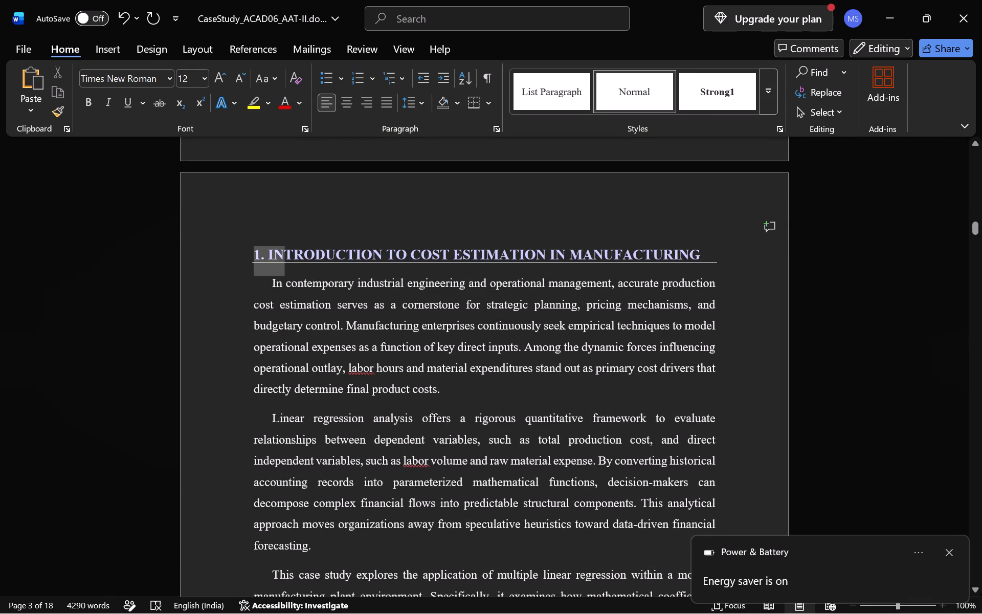
left_click_drag(288, 269, 249, 266)
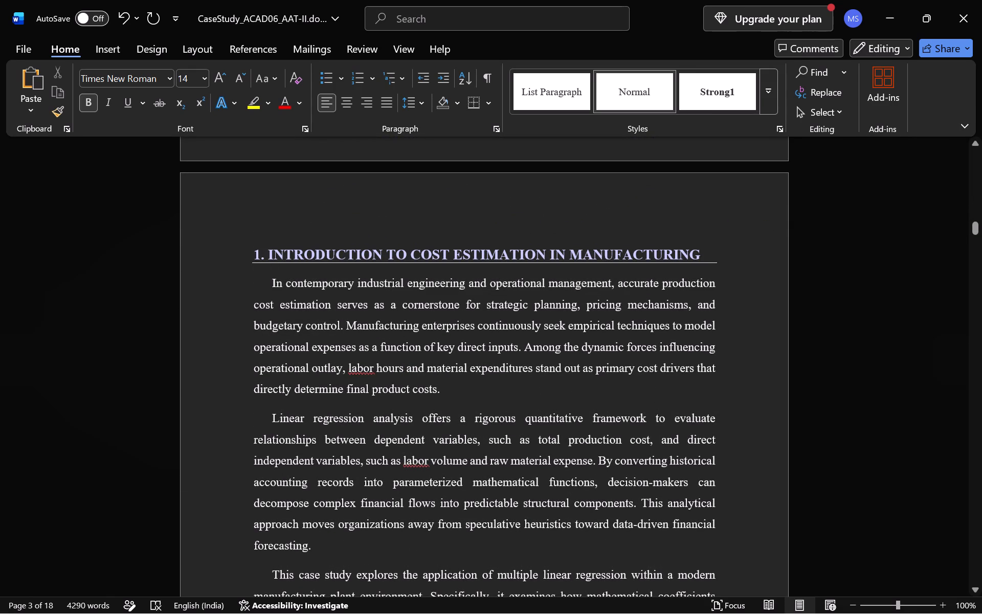
left_click_drag(270, 279, 428, 477)
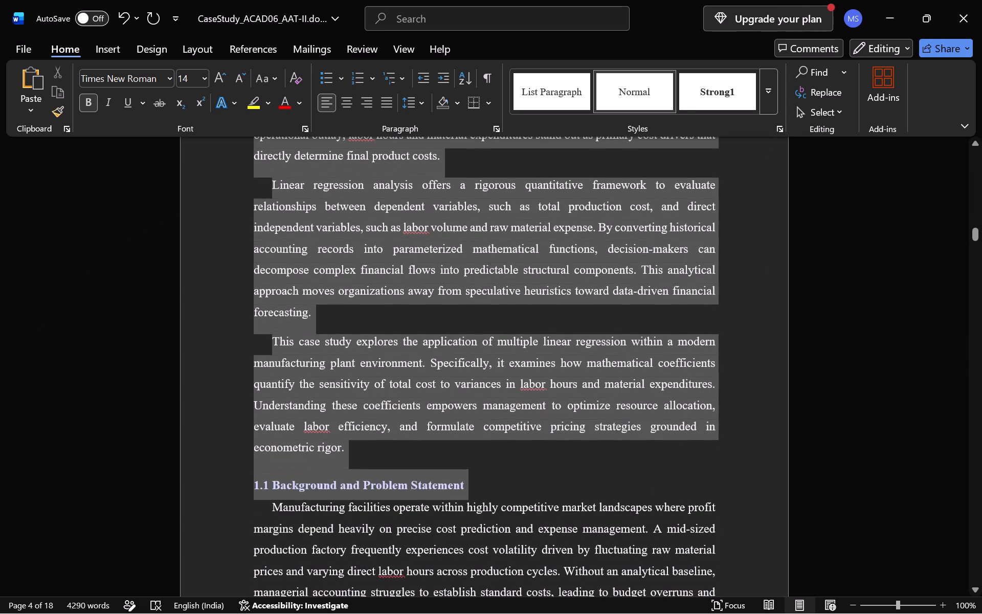
left_click_drag(428, 477, 360, 447)
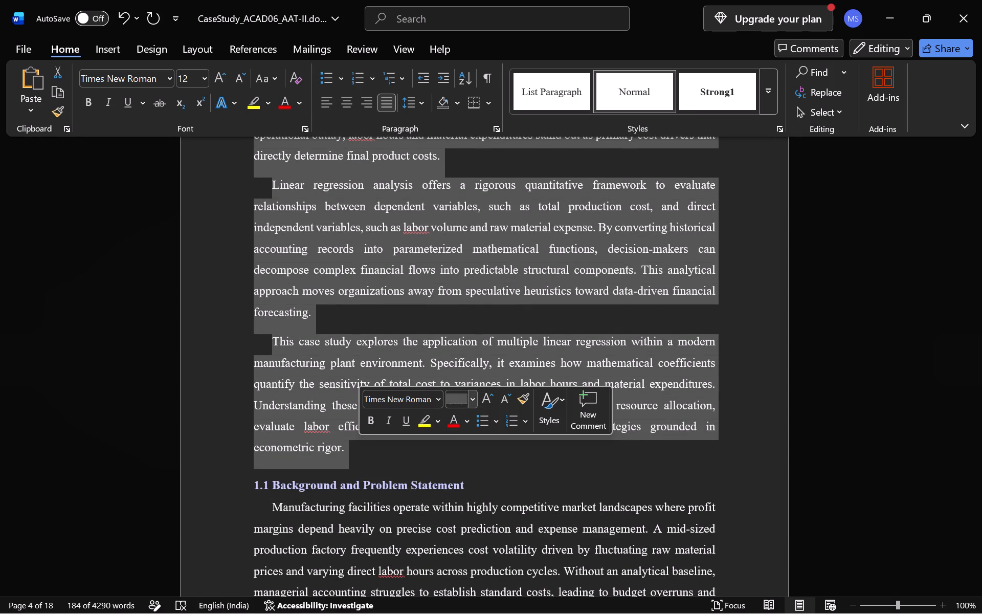
left_click(539, 489)
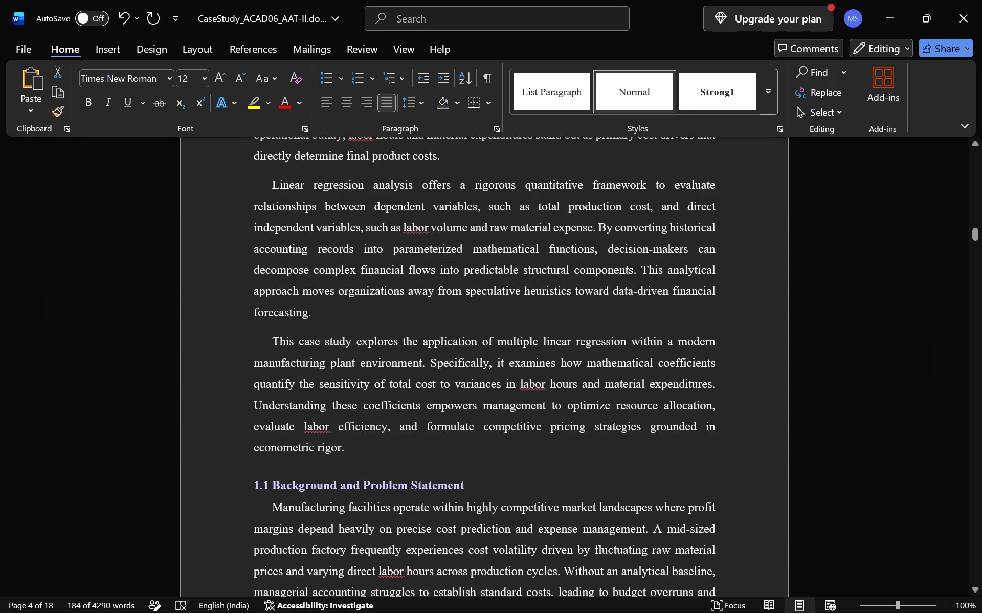
Look over the remaining chapters of the document through to the Conclusion and References sections.
scroll(539, 489, "down", 16)
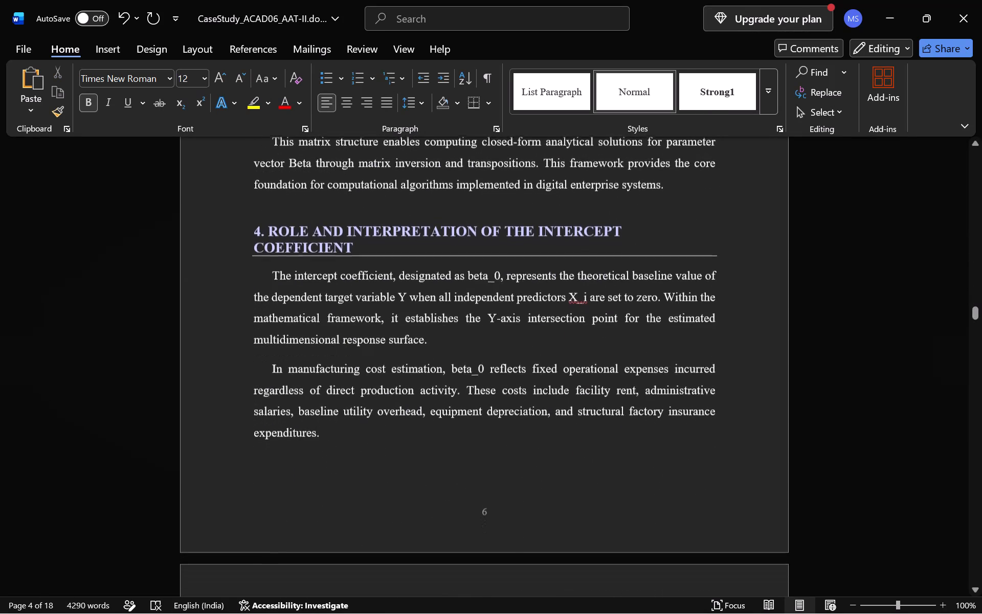
scroll(539, 489, "down", 4)
scroll(539, 489, "right", 7)
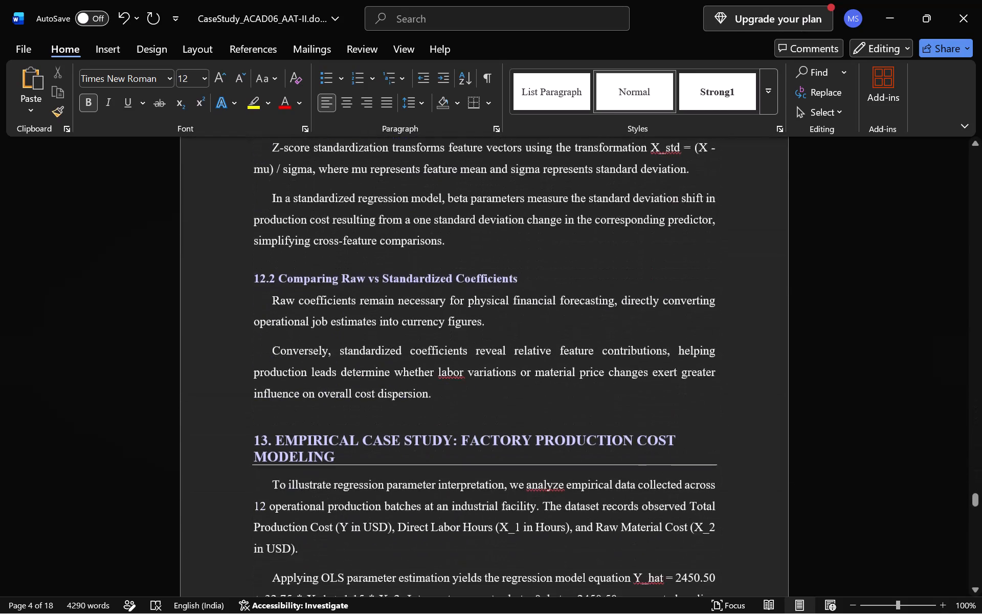
scroll(539, 489, "down", 1)
scroll(539, 489, "right", 1)
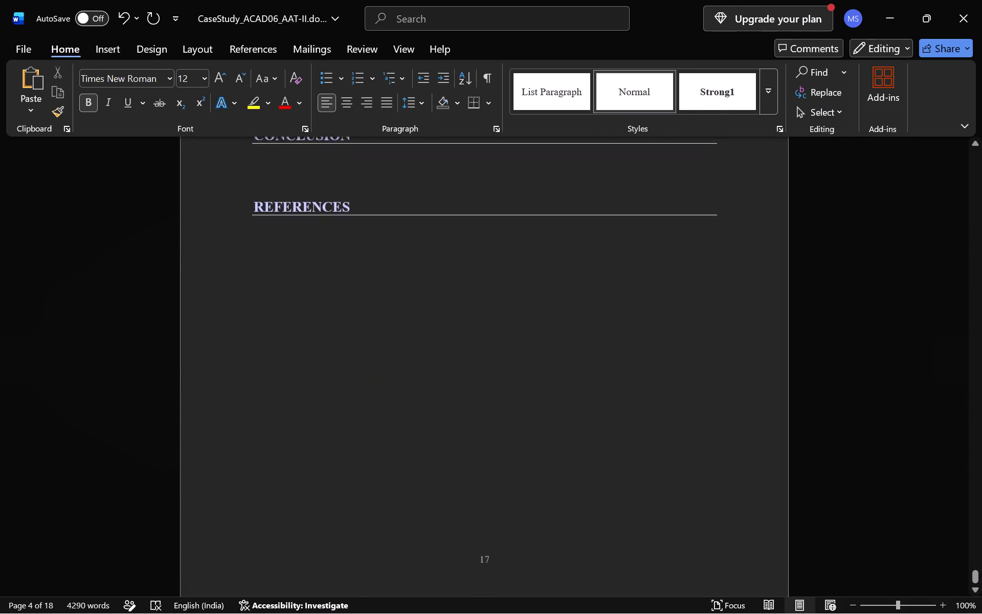
scroll(539, 489, "right", 1)
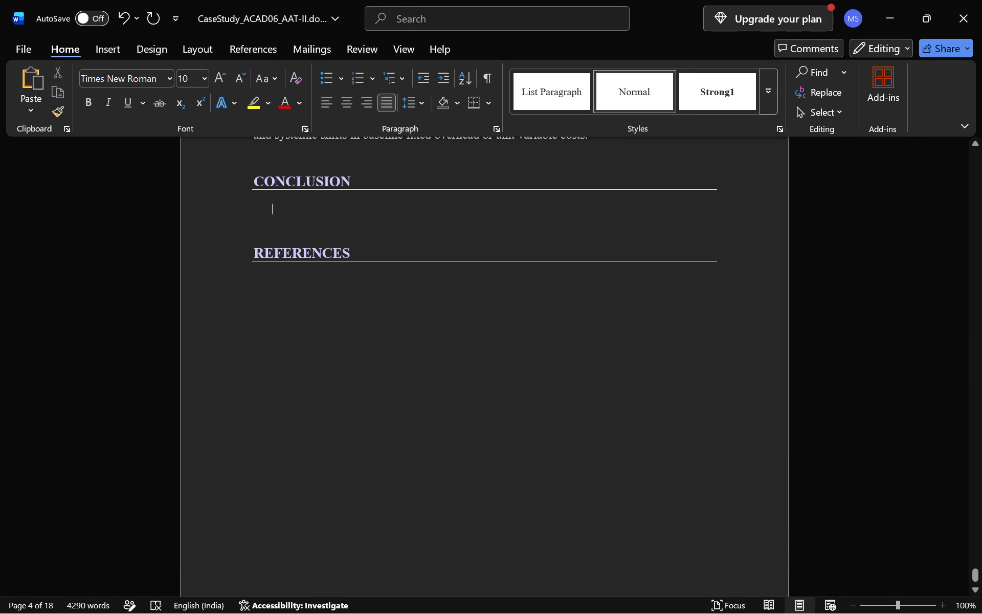
key("ctrl+v")
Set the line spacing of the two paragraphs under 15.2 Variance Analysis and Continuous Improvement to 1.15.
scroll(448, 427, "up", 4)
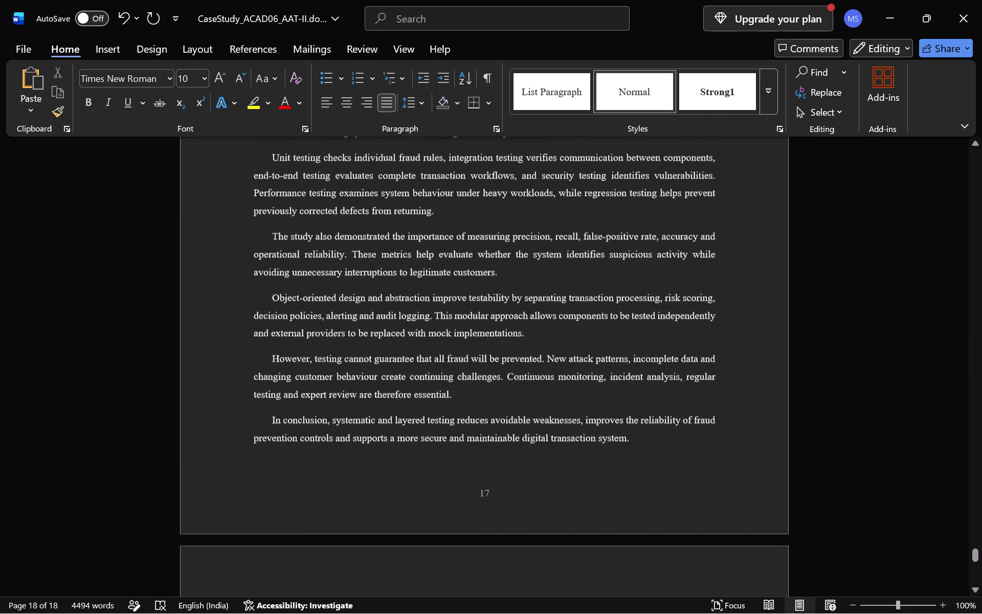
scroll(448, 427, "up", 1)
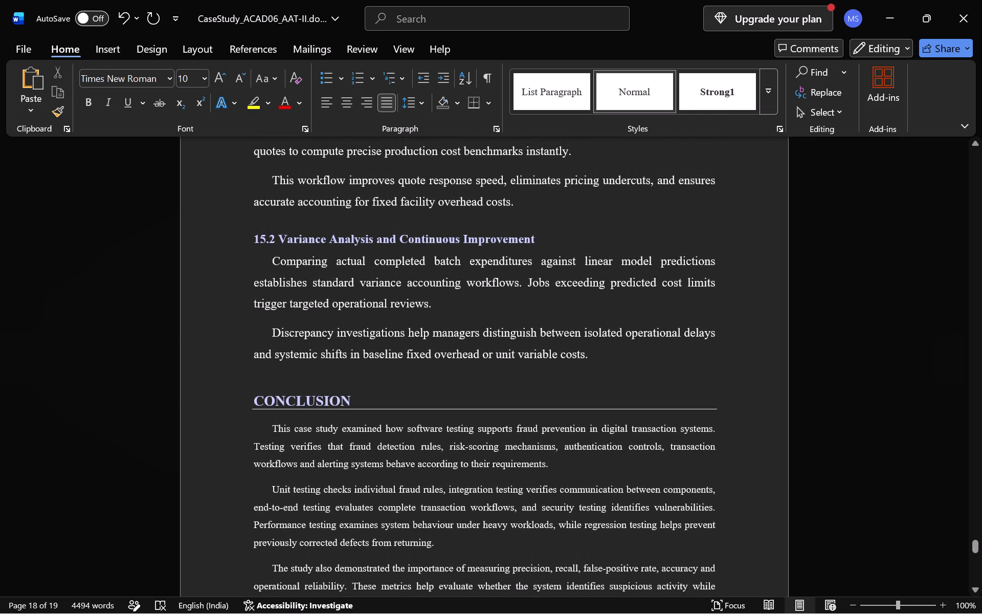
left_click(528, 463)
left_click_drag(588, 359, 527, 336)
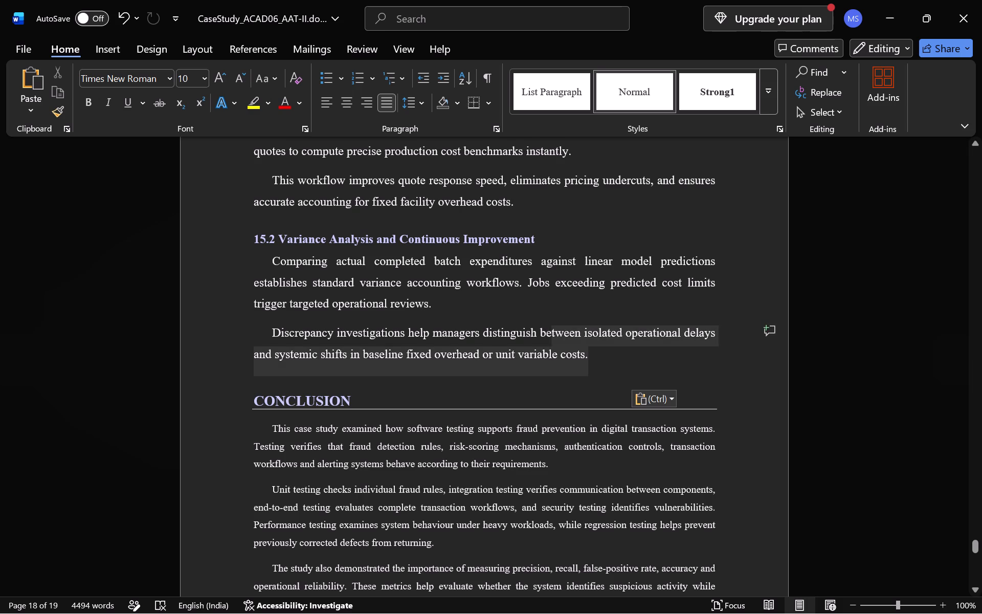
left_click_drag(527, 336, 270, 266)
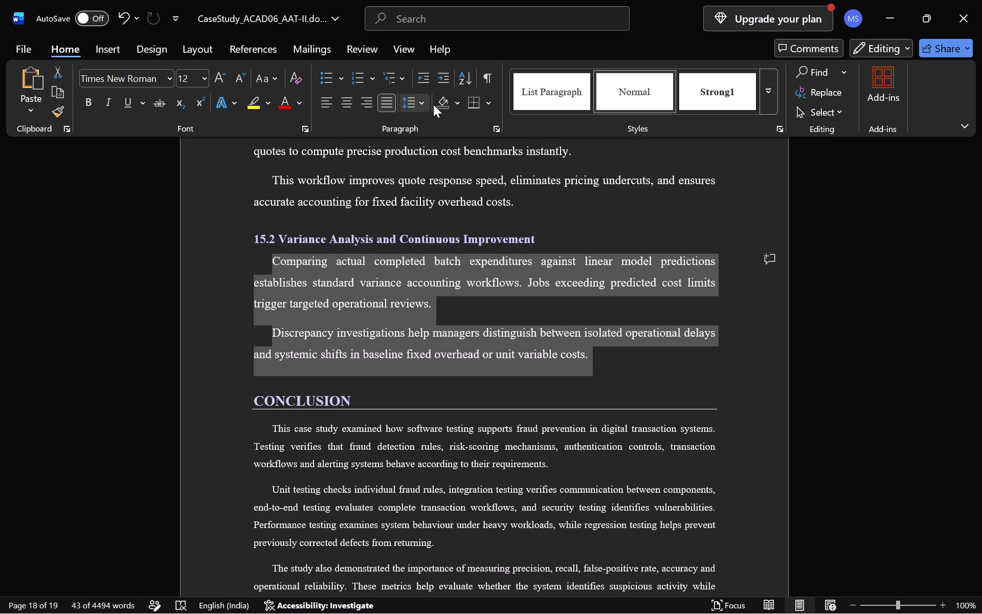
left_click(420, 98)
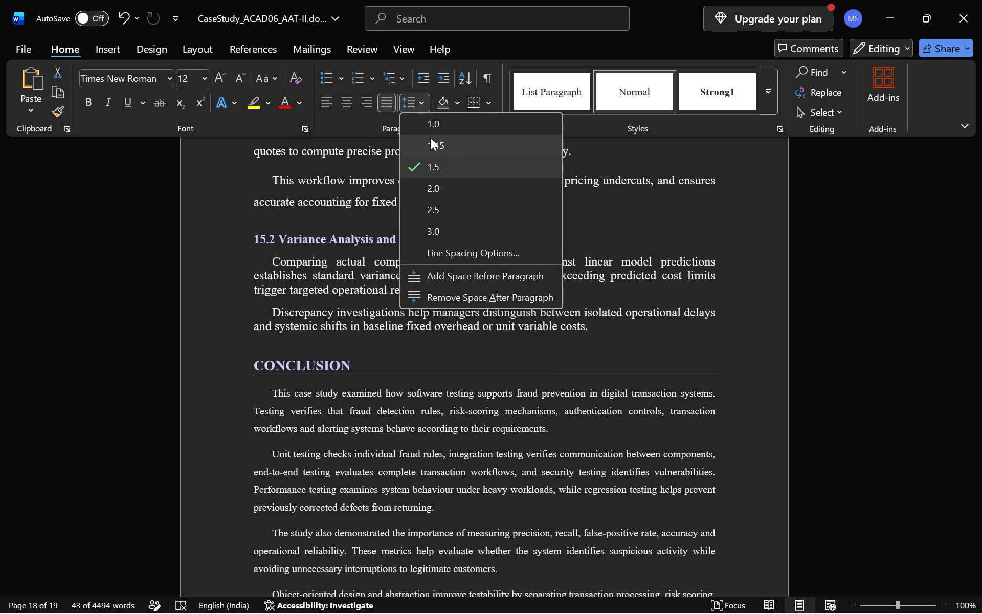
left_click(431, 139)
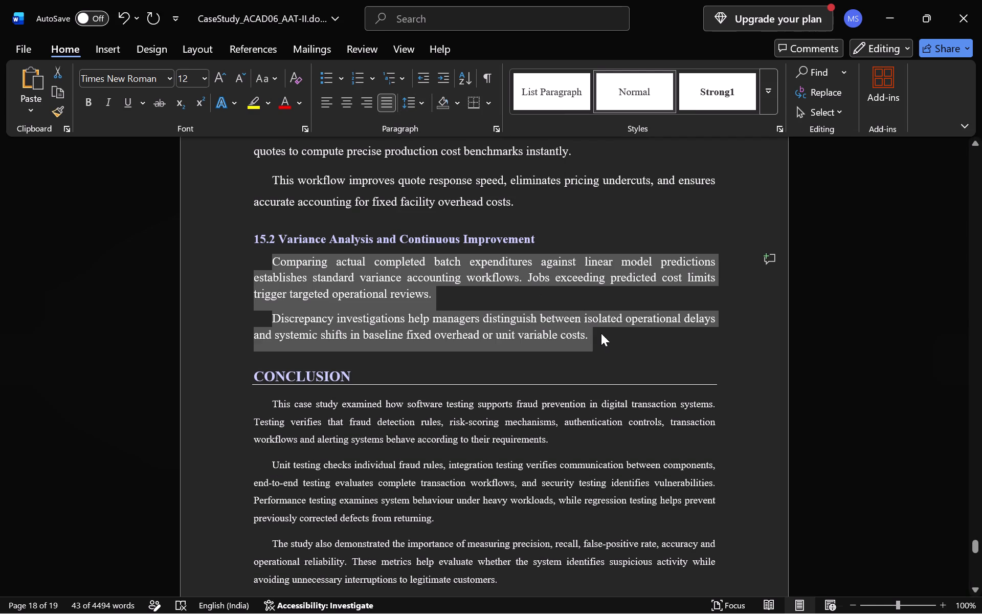
Set the line spacing to 1.15 for all chapters, from the chapter 1 heading through the end of section 15.2.
left_click(596, 342)
left_click_drag(596, 342, 351, 222)
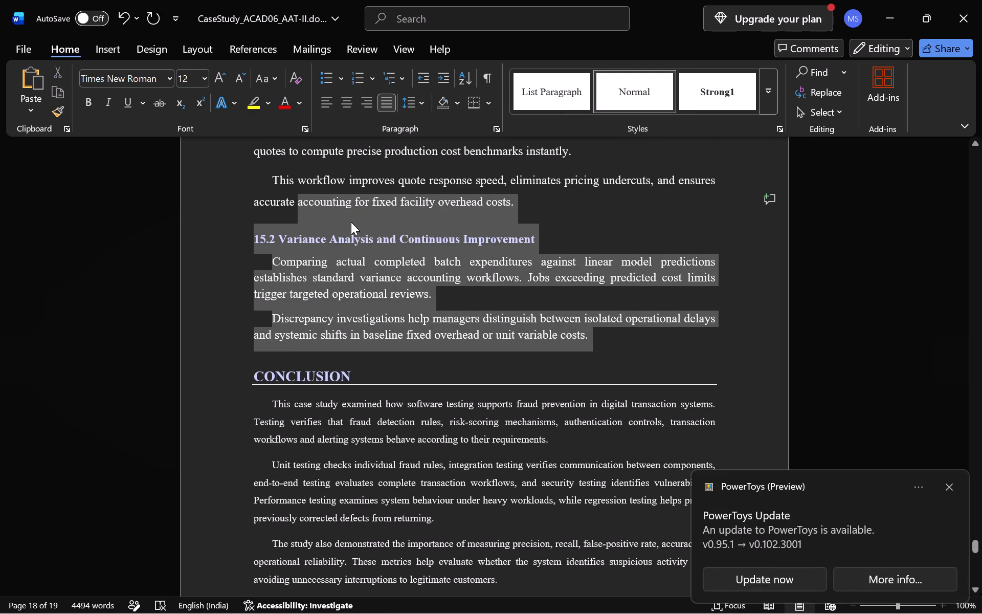
left_click_drag(351, 222, 251, 135)
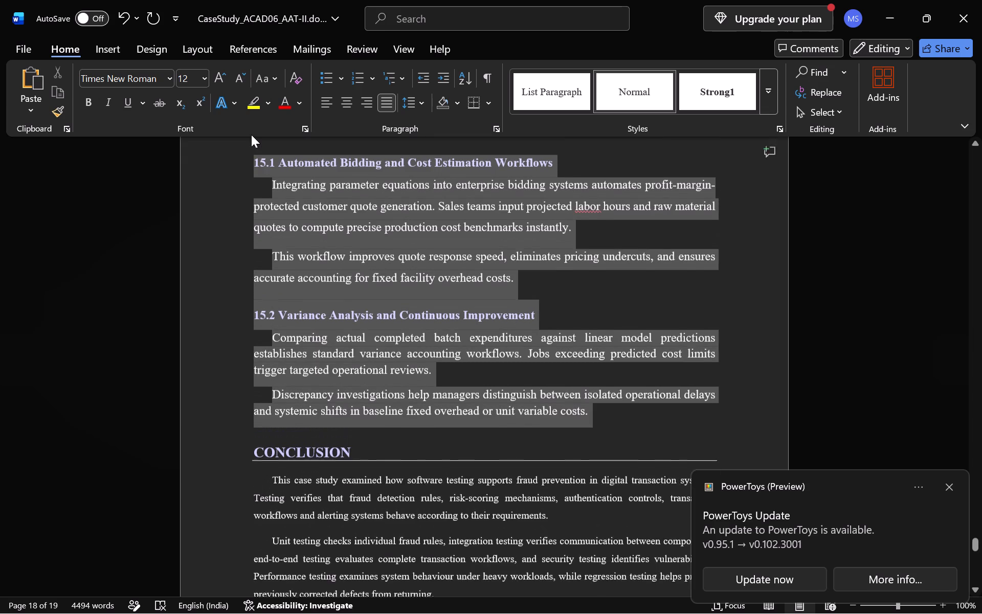
left_click_drag(251, 135, 398, 0)
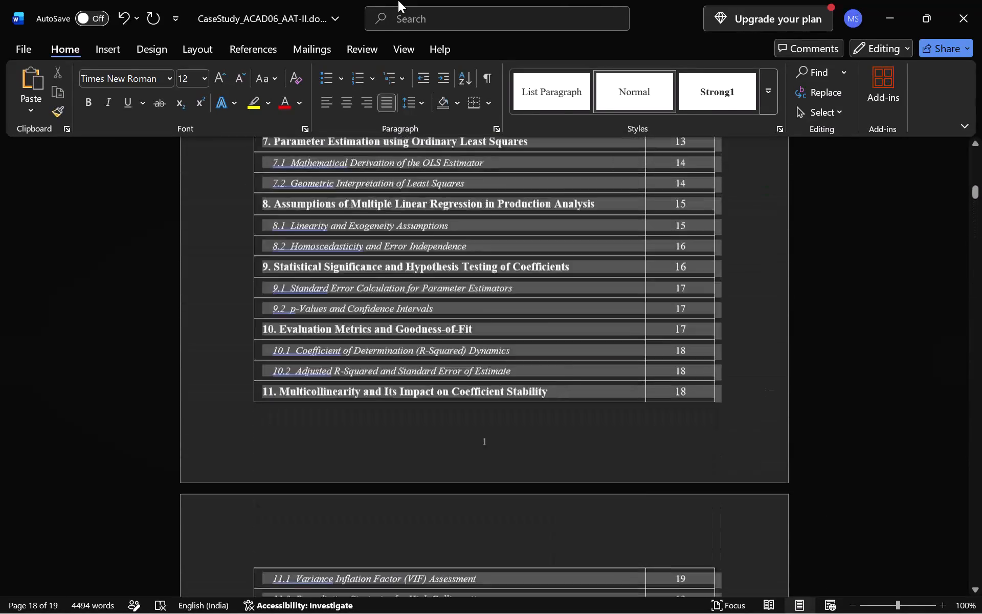
left_click_drag(398, 0, 344, 613)
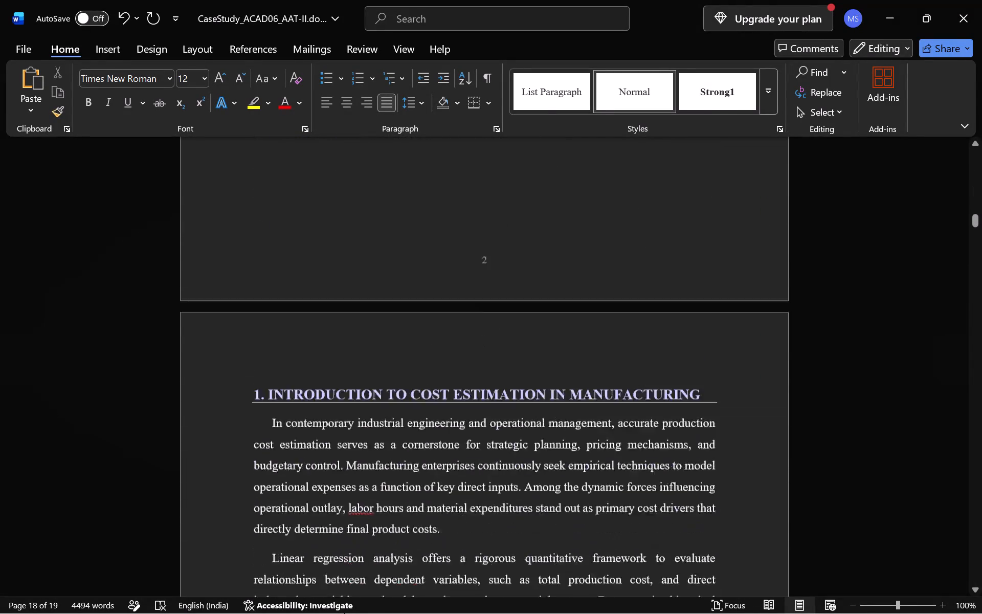
left_click_drag(344, 613, 161, 327)
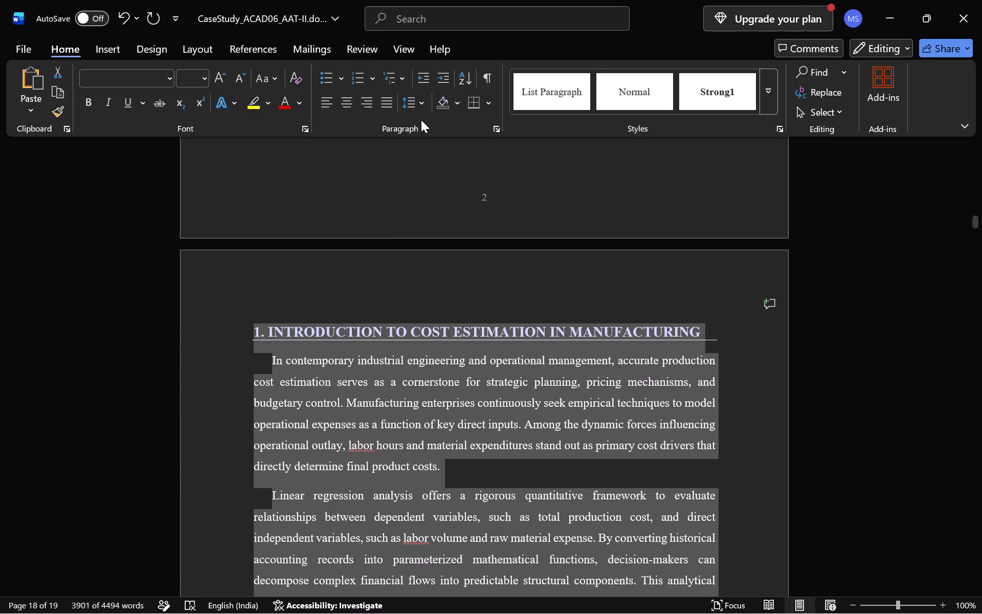
left_click(421, 109)
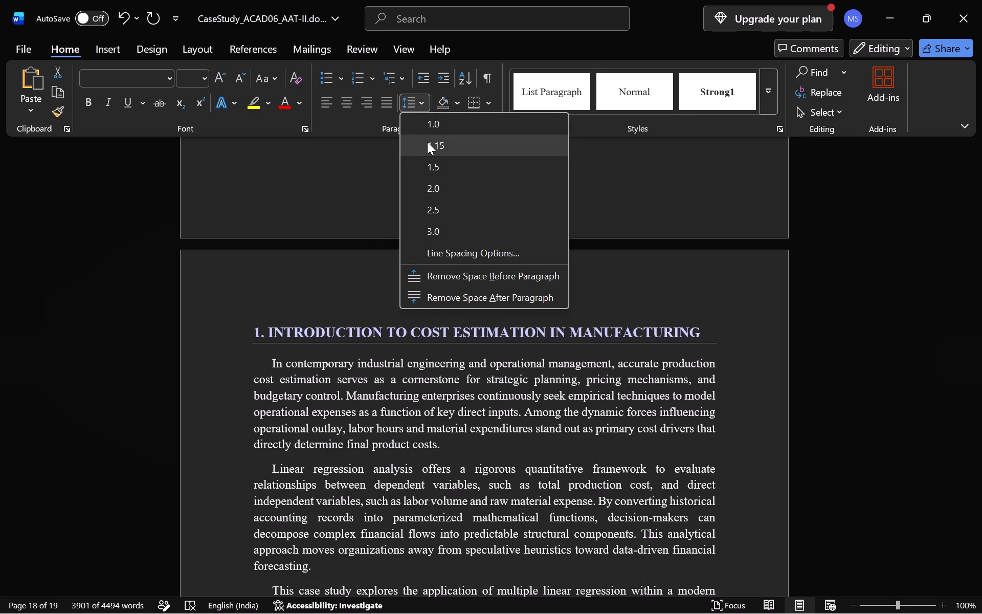
left_click(427, 142)
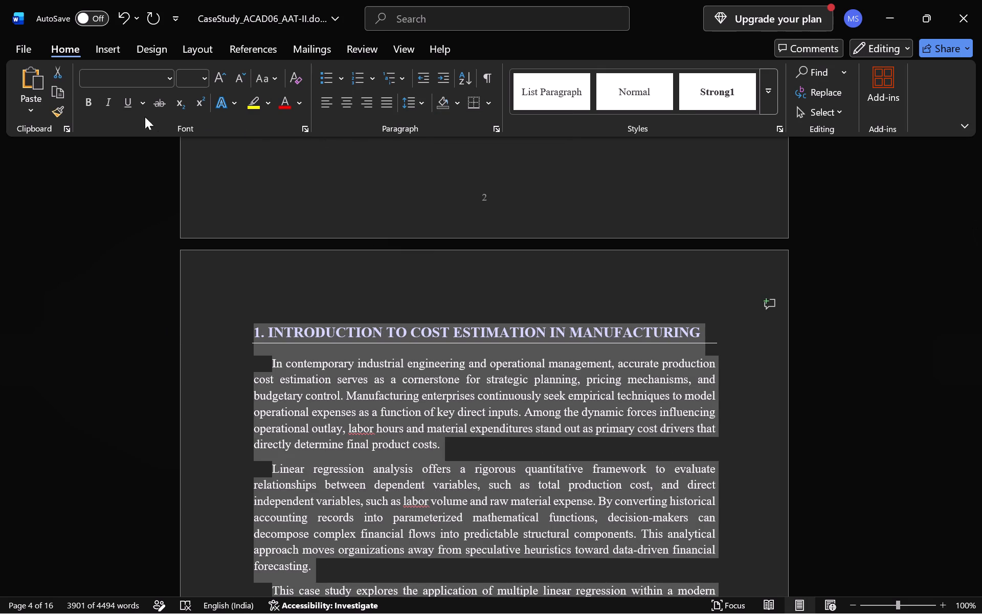
Remove bold from the selected text, chapter 1 through section 15.2, including the headings.
left_click(92, 104)
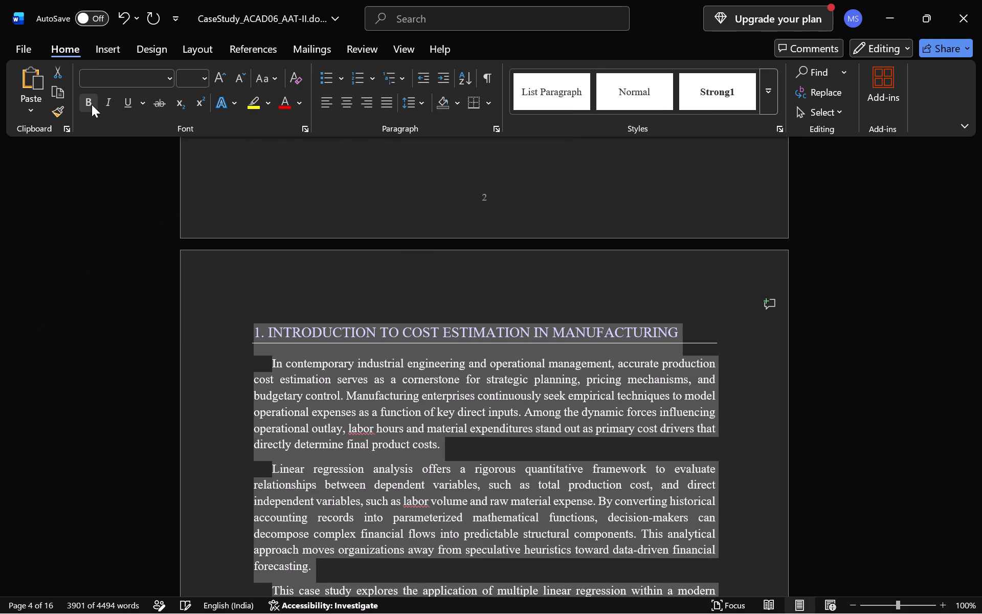
left_click(92, 104)
left_click(92, 104)
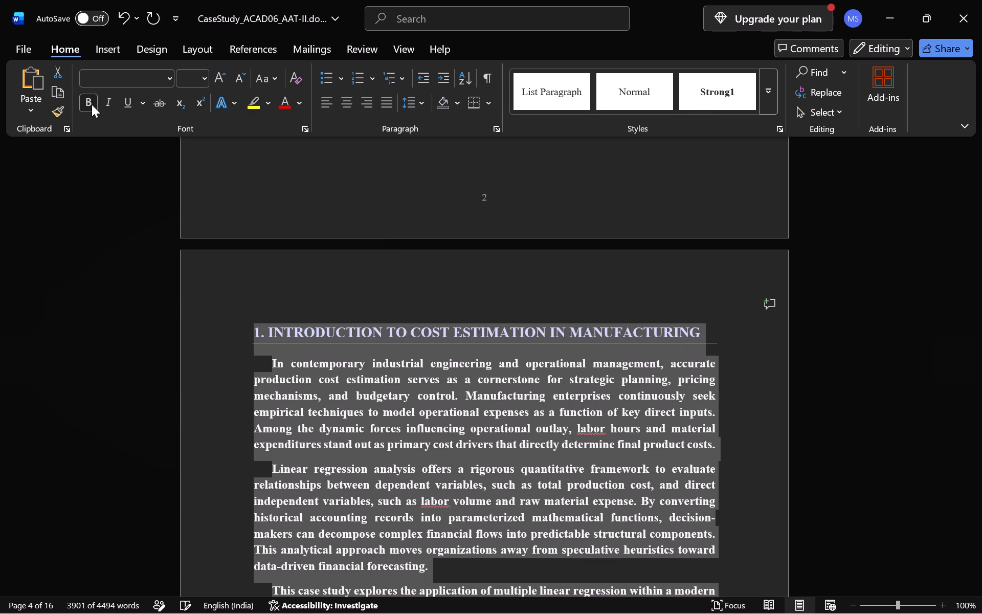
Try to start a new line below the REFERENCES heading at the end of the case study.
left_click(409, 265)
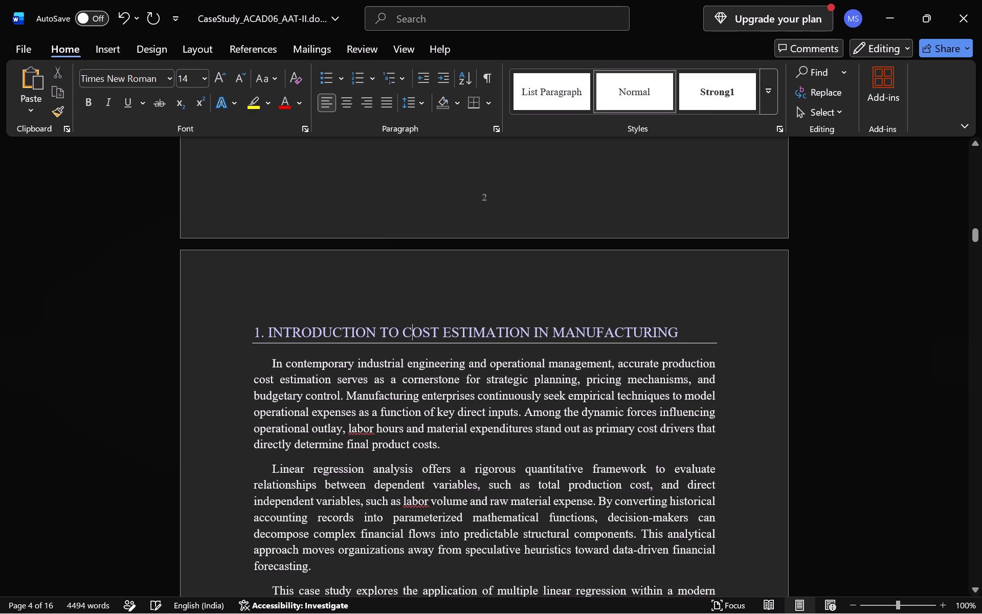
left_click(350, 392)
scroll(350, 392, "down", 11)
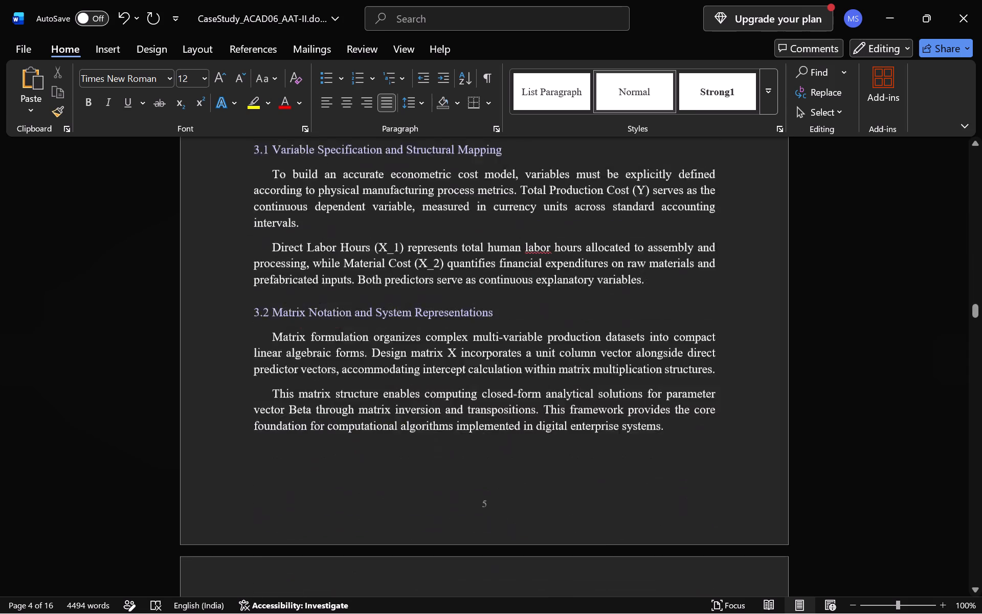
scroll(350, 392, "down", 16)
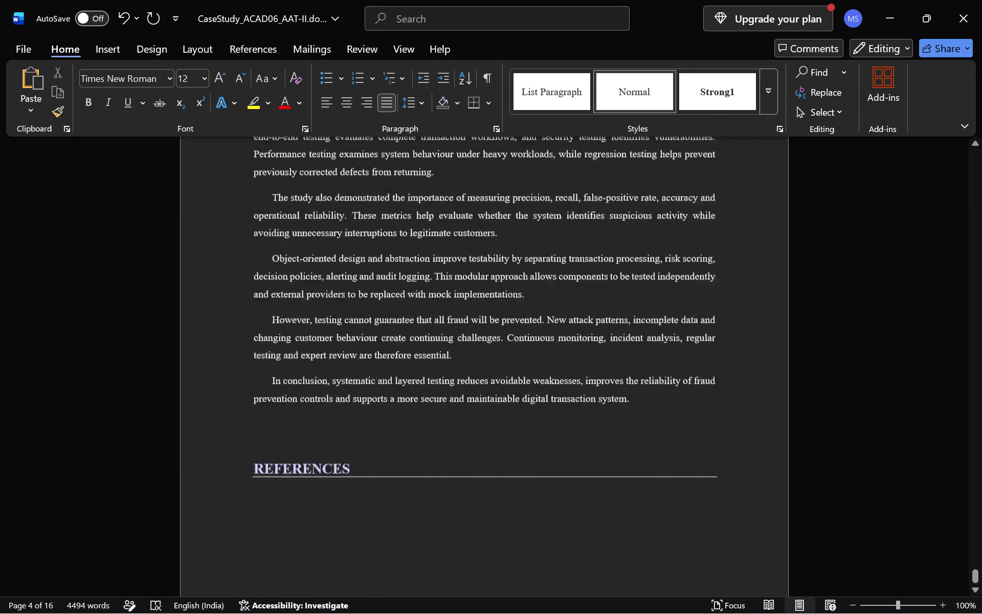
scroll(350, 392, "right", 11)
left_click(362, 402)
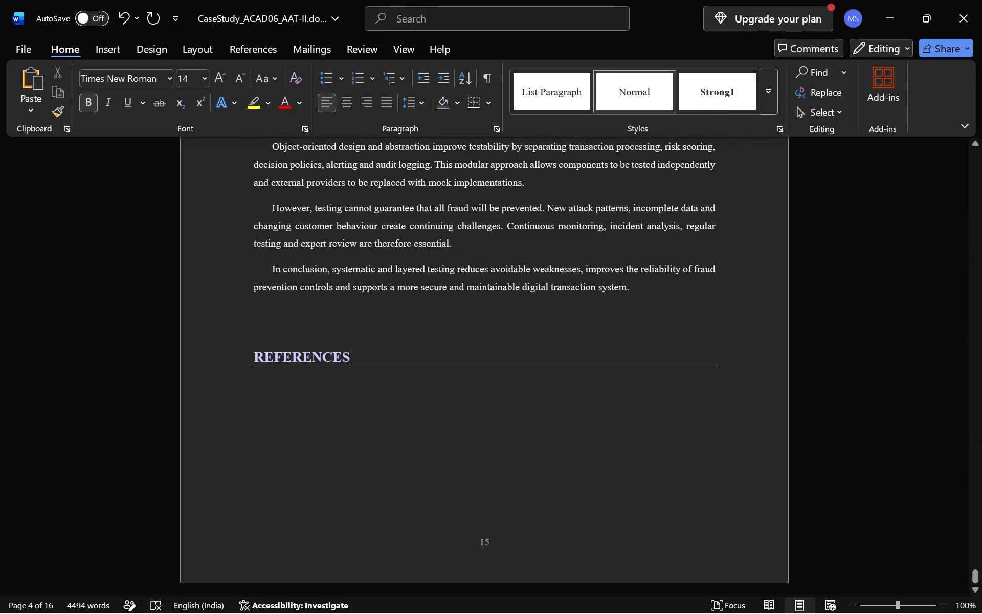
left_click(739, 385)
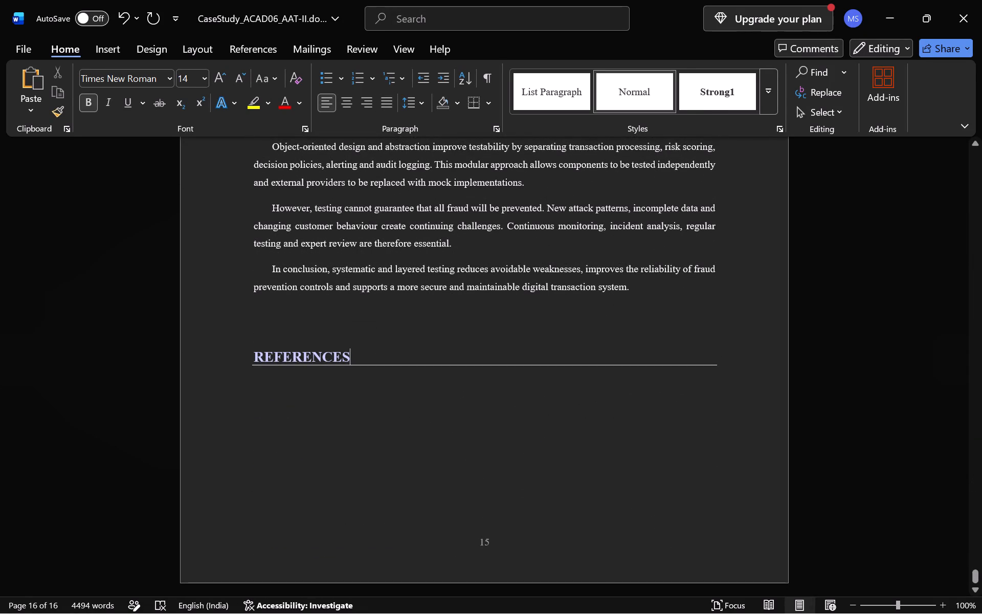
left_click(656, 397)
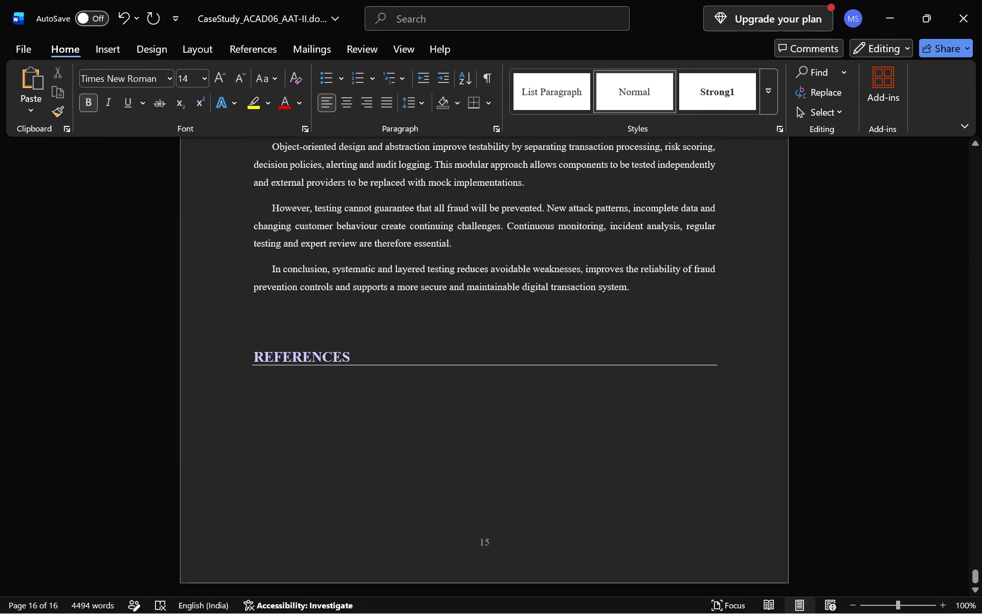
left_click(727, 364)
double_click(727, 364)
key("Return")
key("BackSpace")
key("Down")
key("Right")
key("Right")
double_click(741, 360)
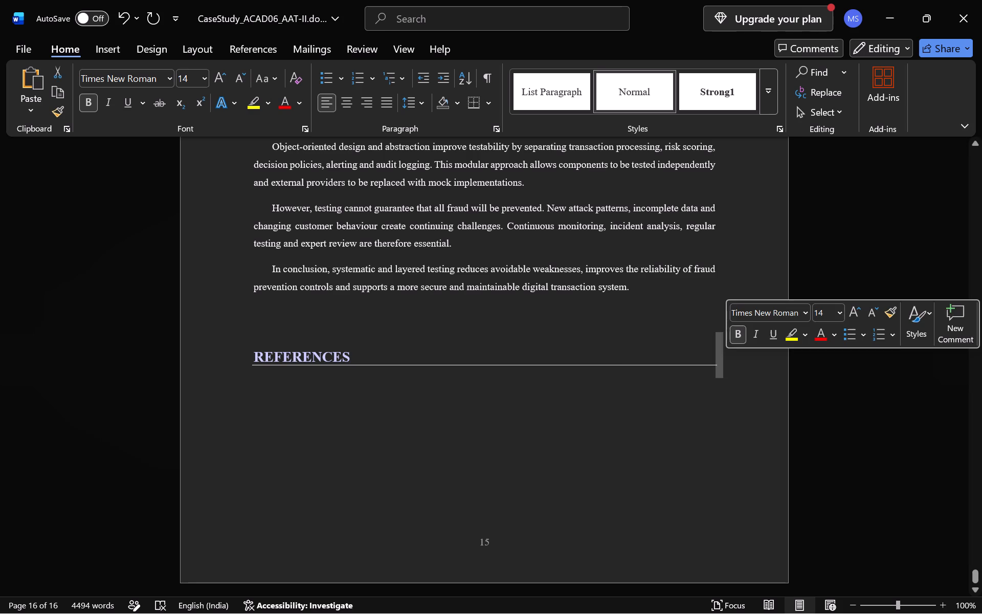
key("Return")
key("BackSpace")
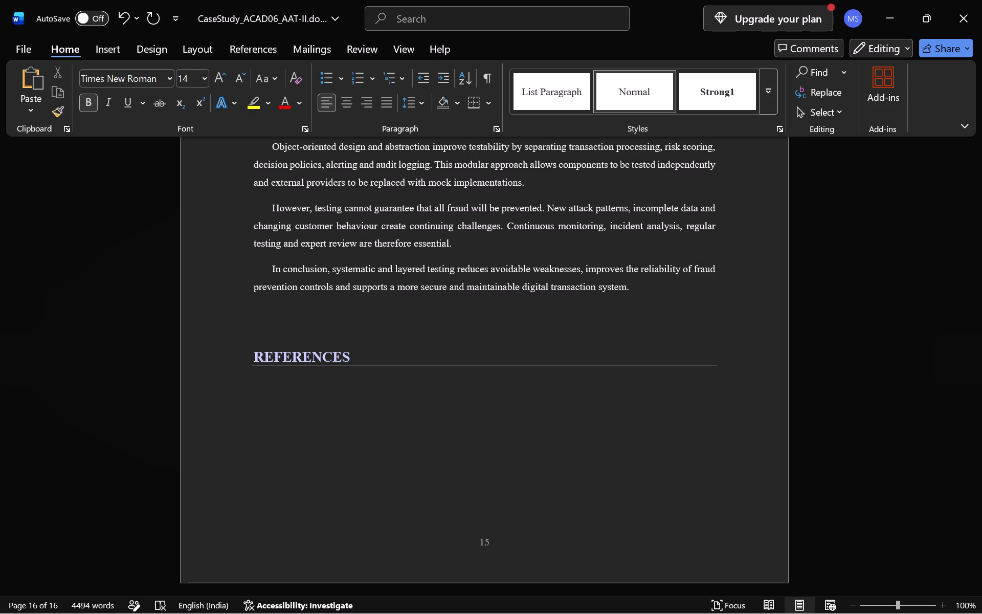
Delete the blank line between the last Conclusion paragraph and the REFERENCES heading.
left_click(708, 427)
scroll(484, 369, "right", 1)
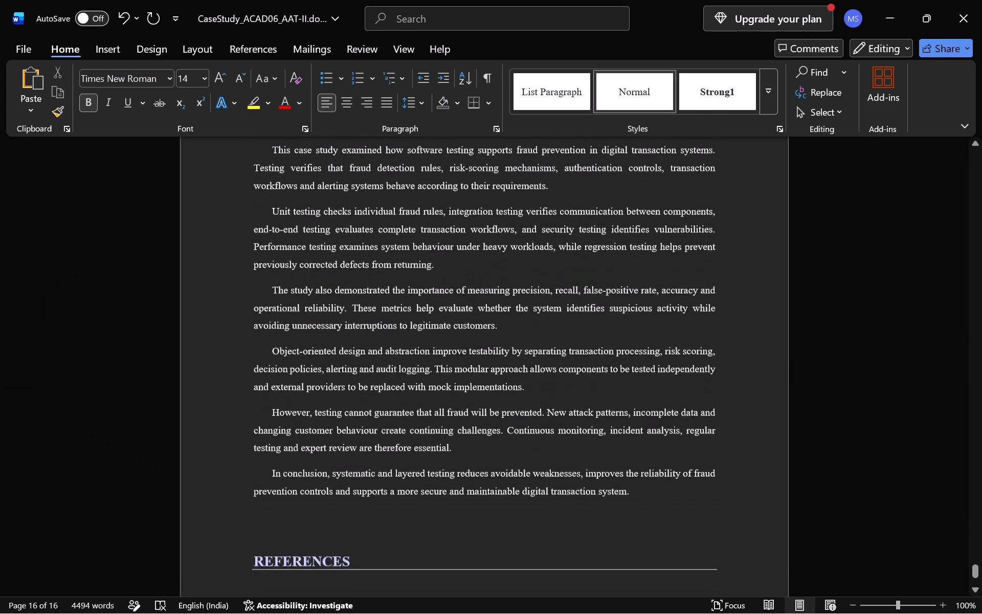
scroll(484, 369, "right", 1)
left_click(409, 411)
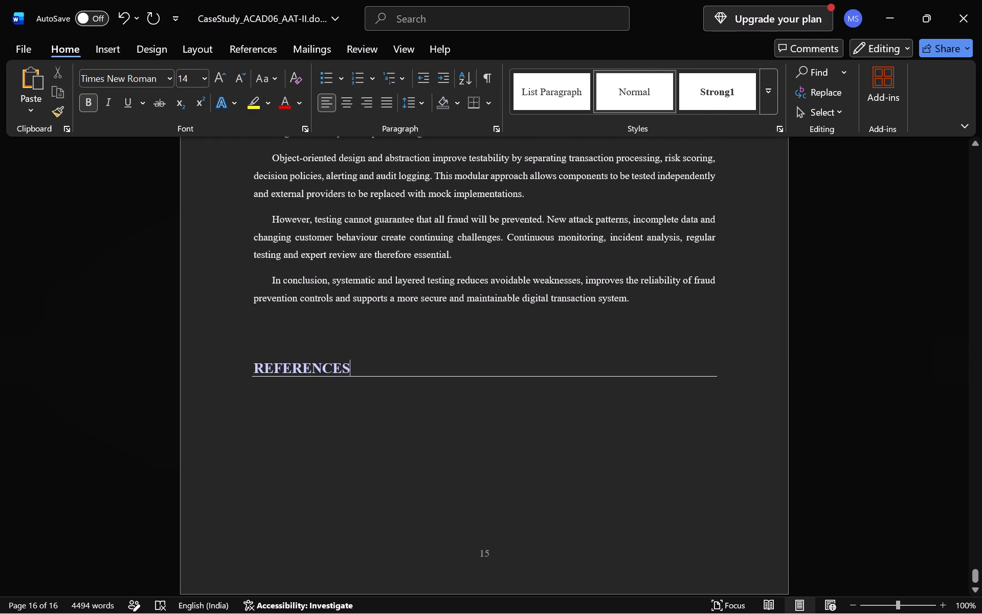
left_click(258, 352)
key("BackSpace")
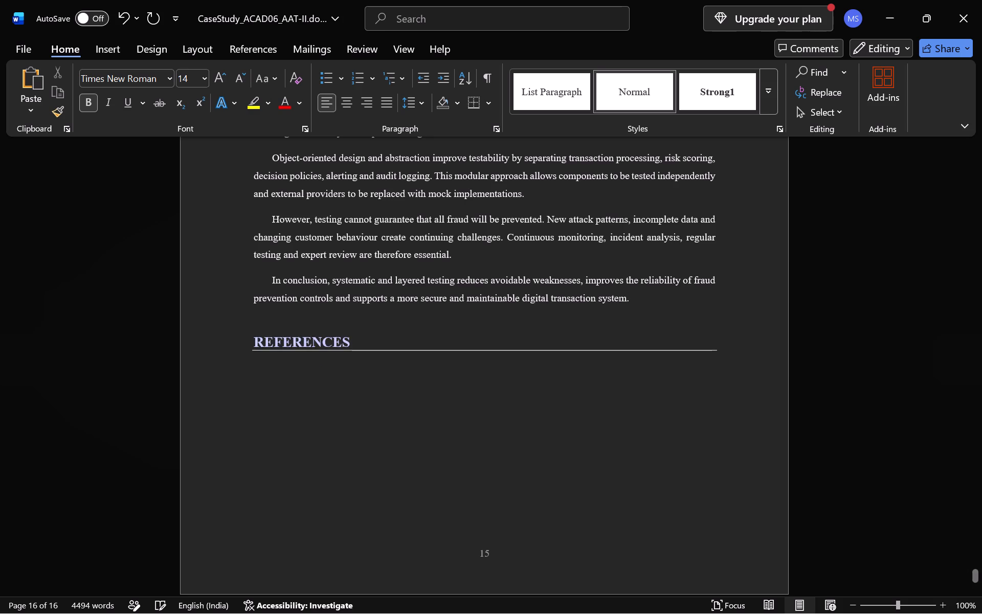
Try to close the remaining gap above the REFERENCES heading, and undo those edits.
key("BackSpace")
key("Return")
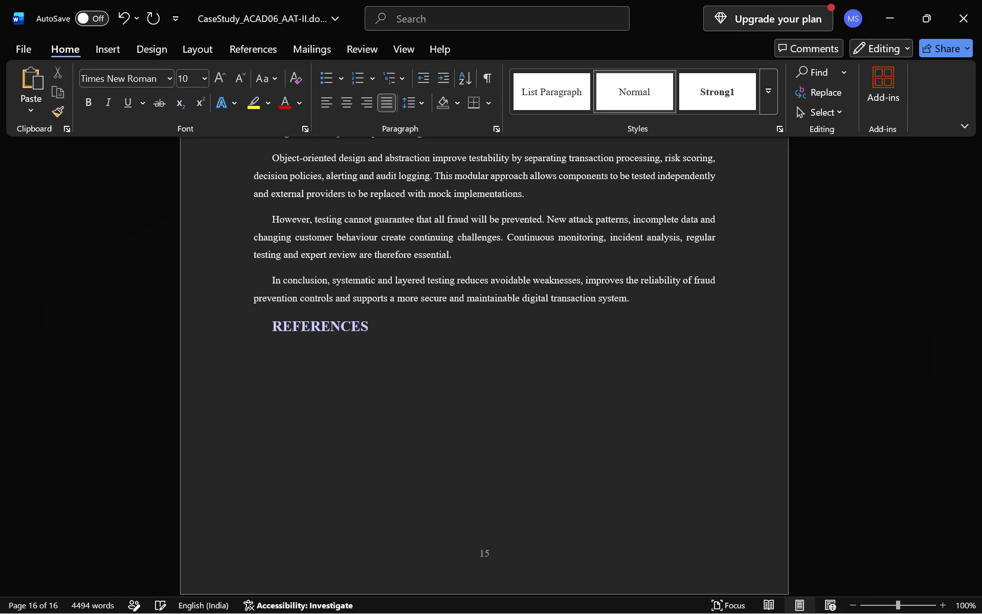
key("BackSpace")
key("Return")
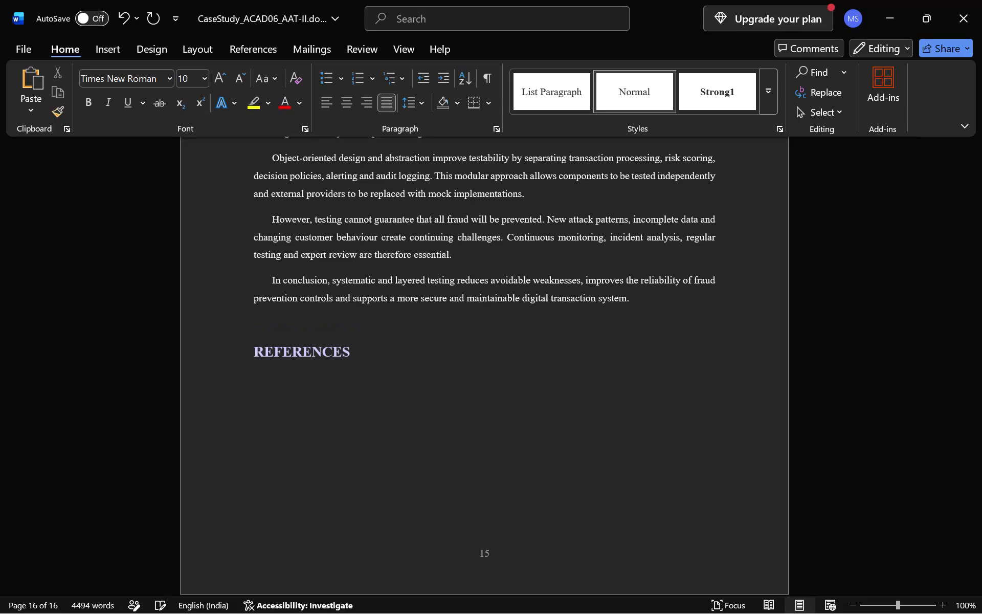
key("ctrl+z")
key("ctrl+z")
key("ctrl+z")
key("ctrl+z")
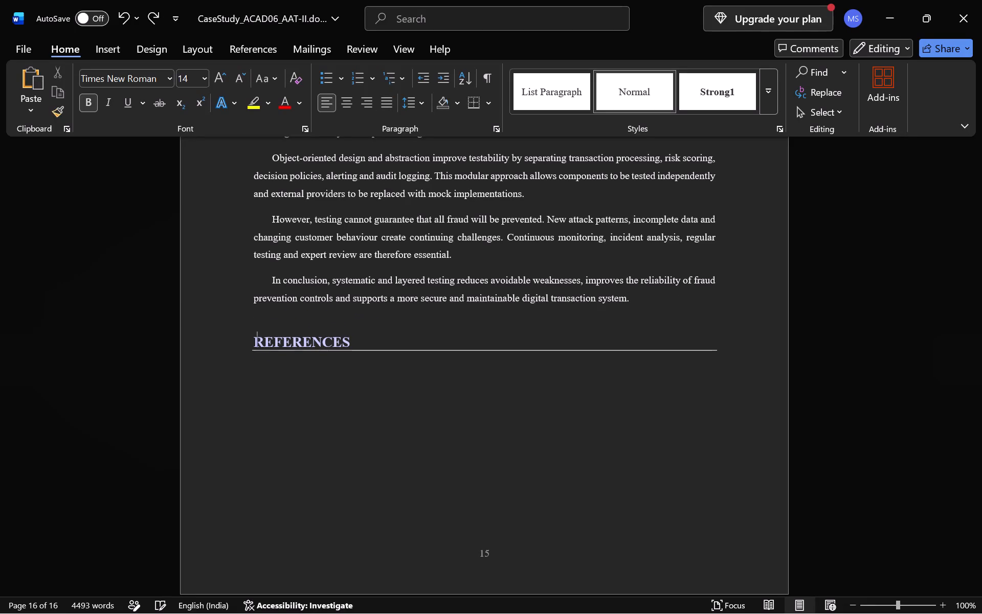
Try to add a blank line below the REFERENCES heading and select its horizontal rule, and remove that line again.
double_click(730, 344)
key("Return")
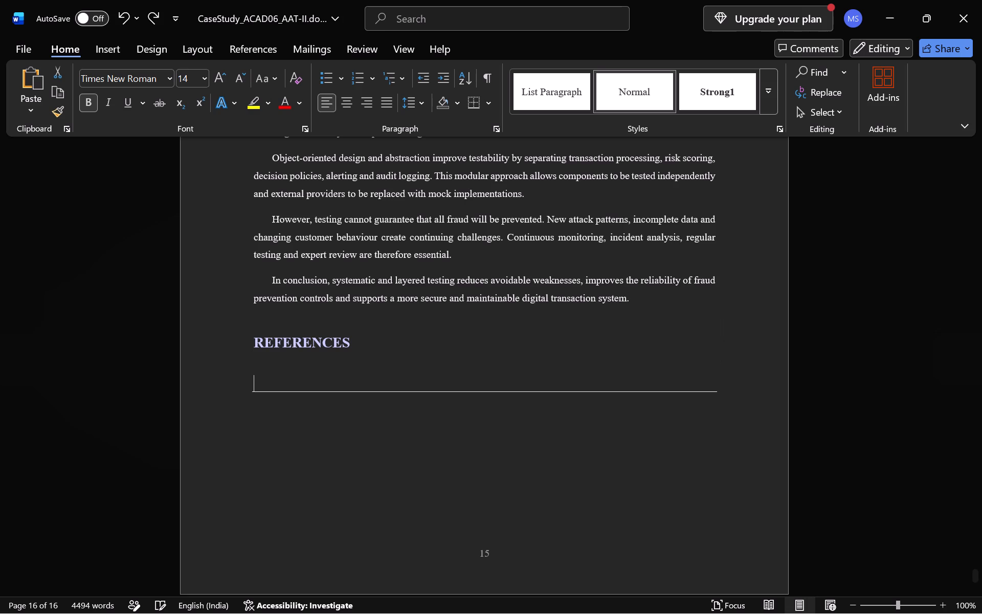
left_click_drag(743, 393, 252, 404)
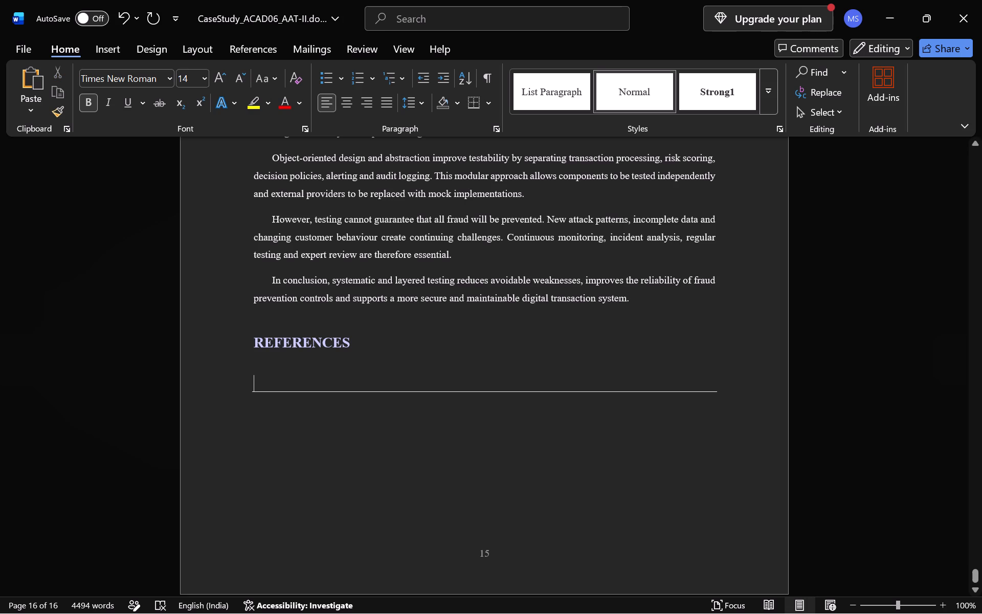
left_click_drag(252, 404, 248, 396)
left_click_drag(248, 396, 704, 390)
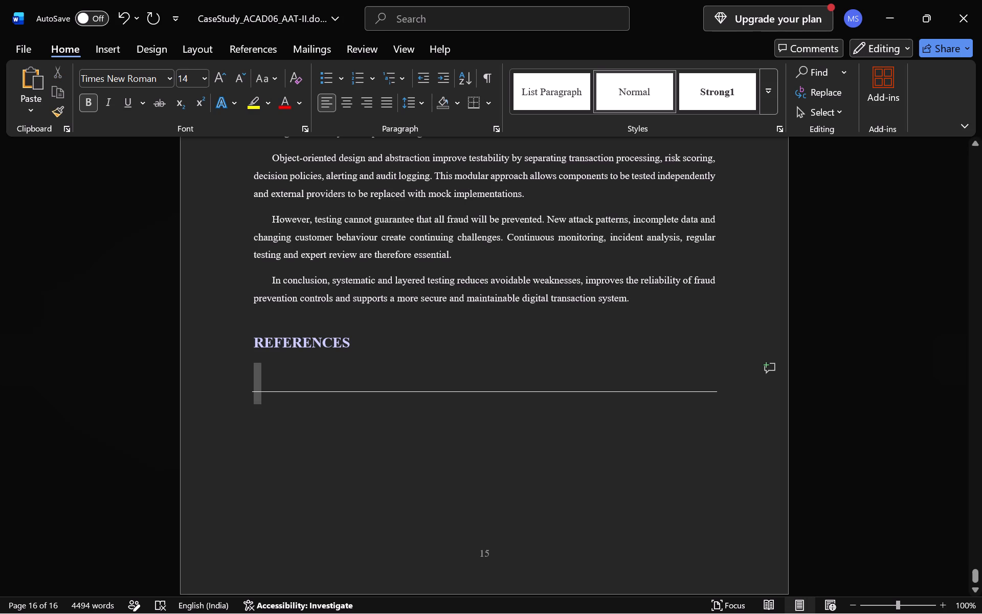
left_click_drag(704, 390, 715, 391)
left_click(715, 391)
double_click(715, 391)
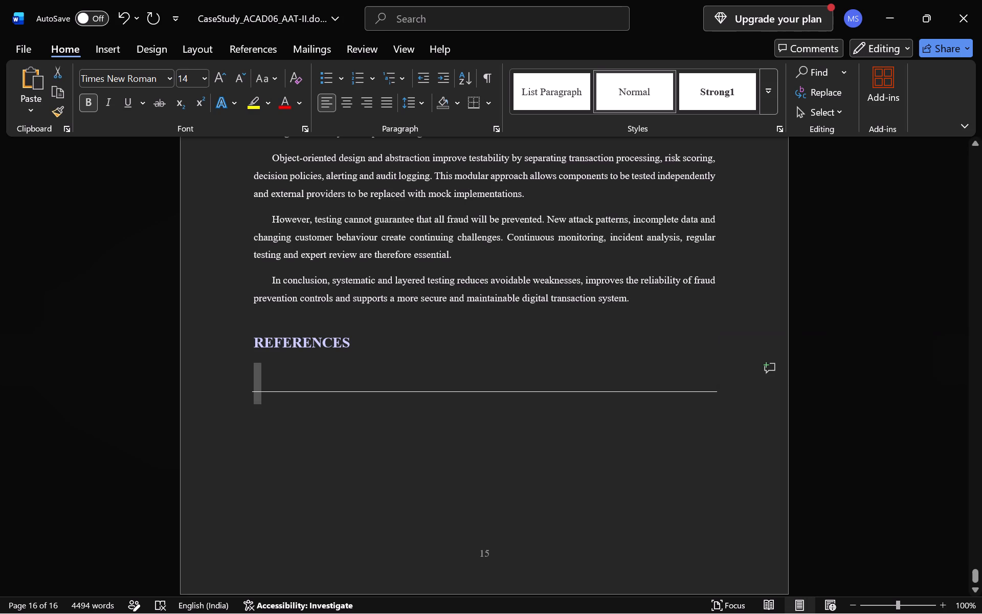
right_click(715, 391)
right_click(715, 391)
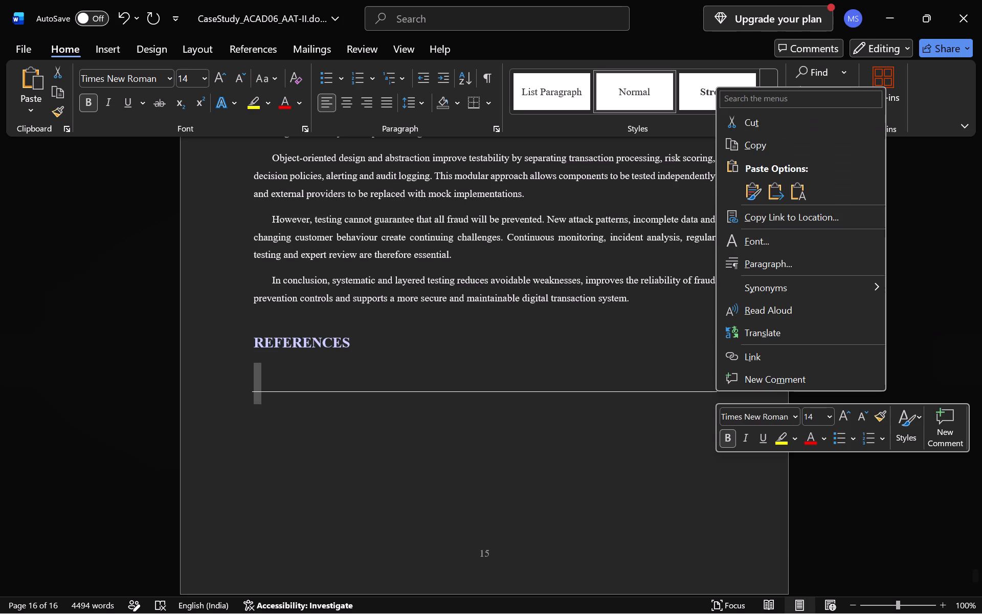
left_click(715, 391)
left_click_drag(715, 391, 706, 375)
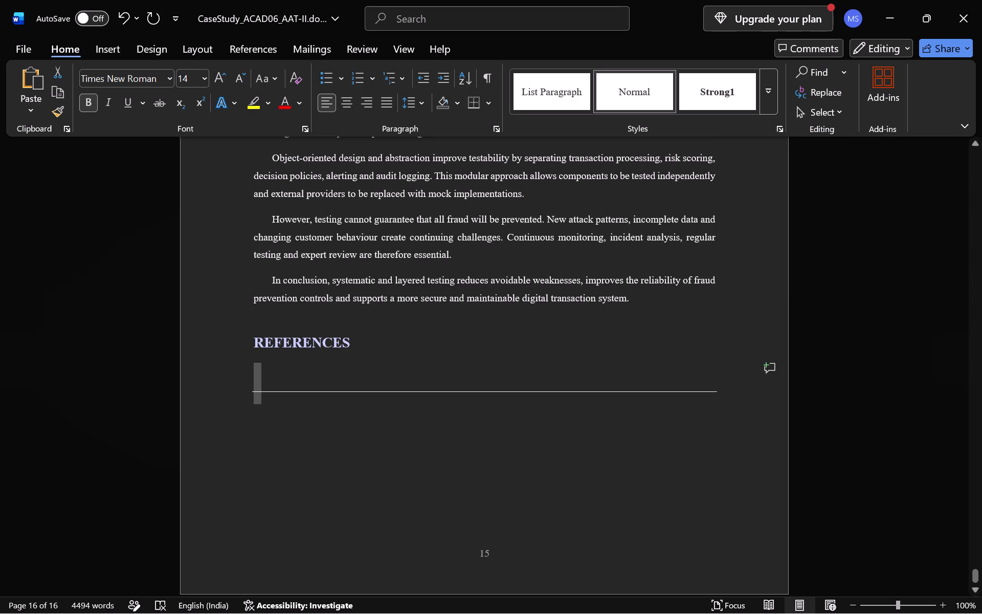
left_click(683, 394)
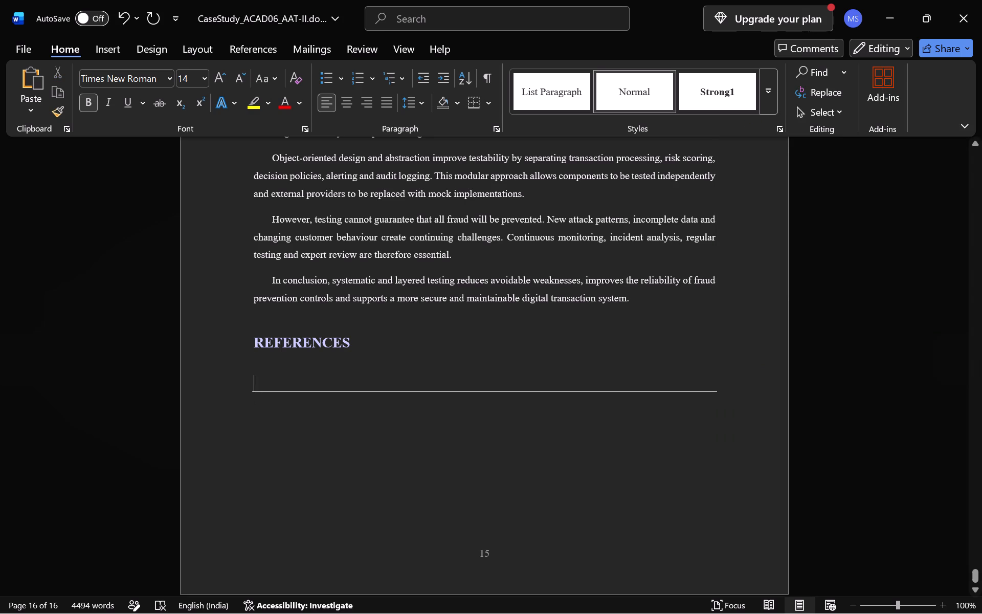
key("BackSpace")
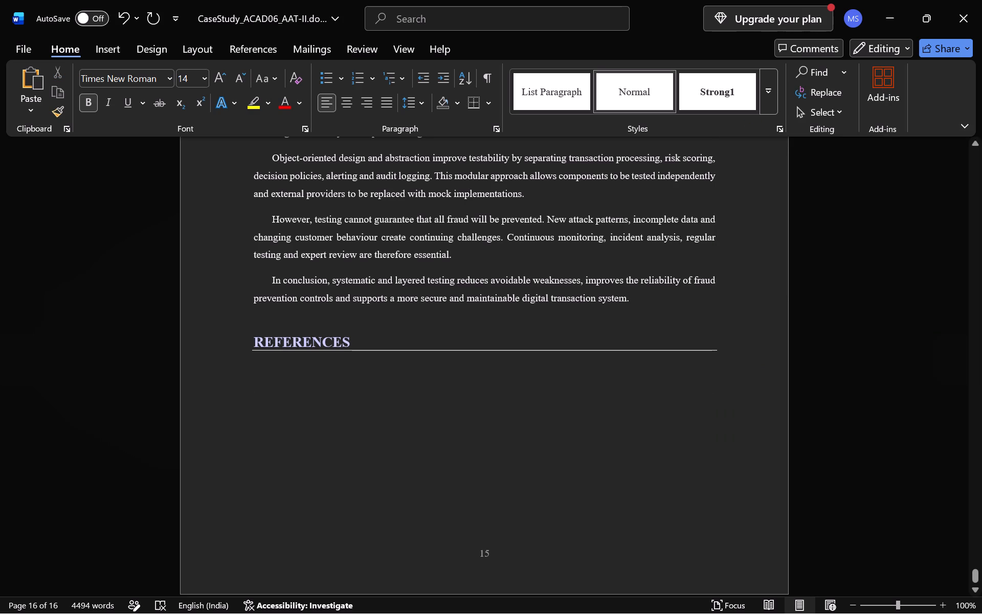
Examine the horizontal rule under the CONCLUSION heading and return to the REFERENCES heading.
left_click(429, 334)
scroll(428, 331, "up", 1)
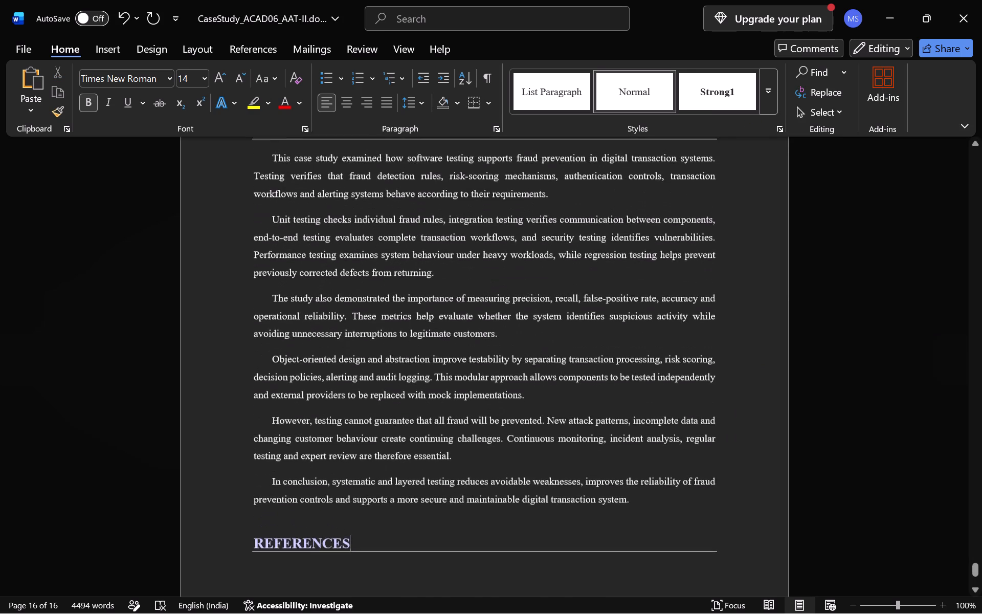
scroll(428, 331, "up", 1)
left_click(414, 228)
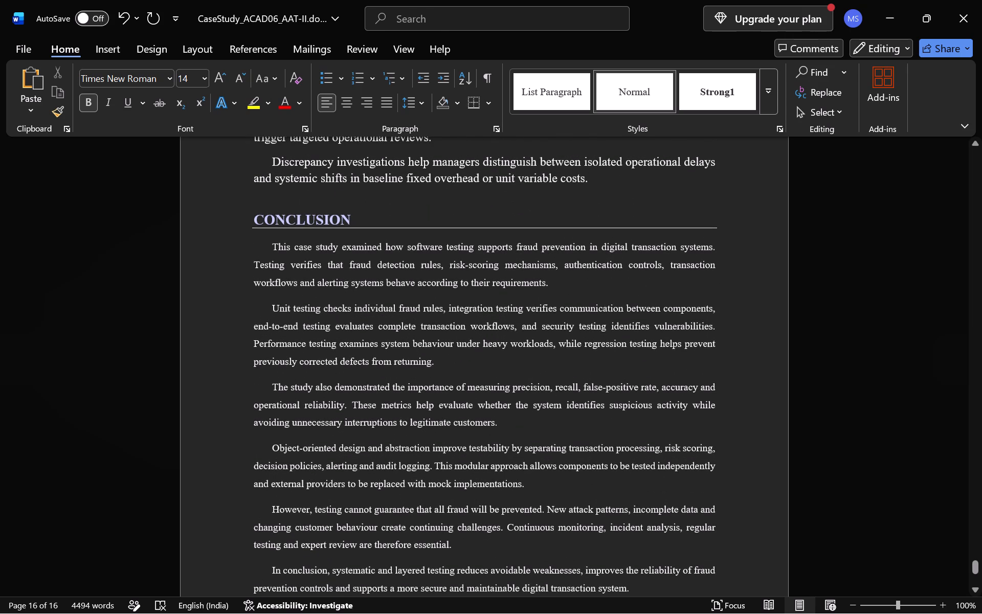
left_click(414, 228)
right_click(414, 228)
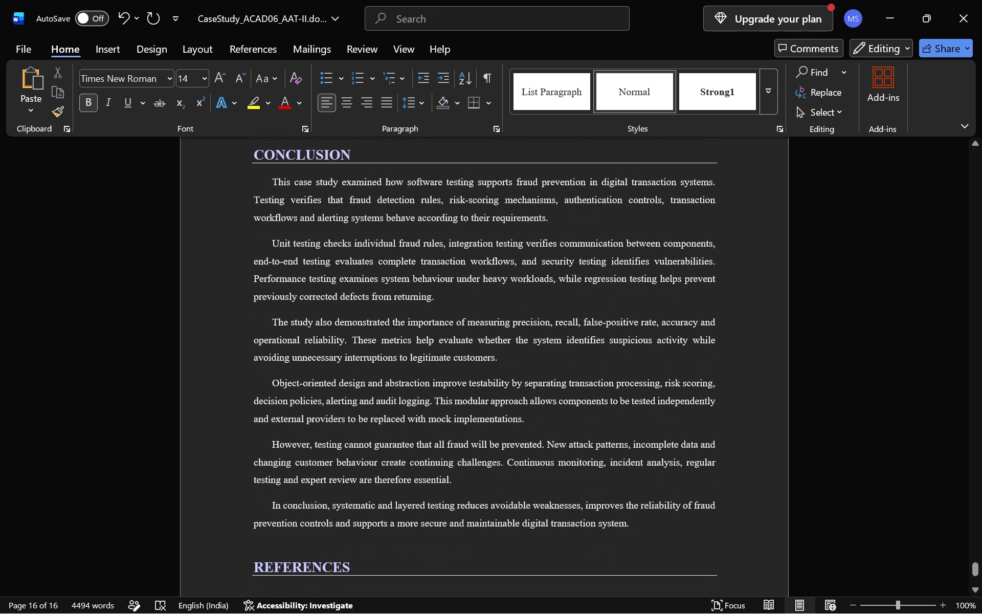
scroll(414, 452, "down", 3)
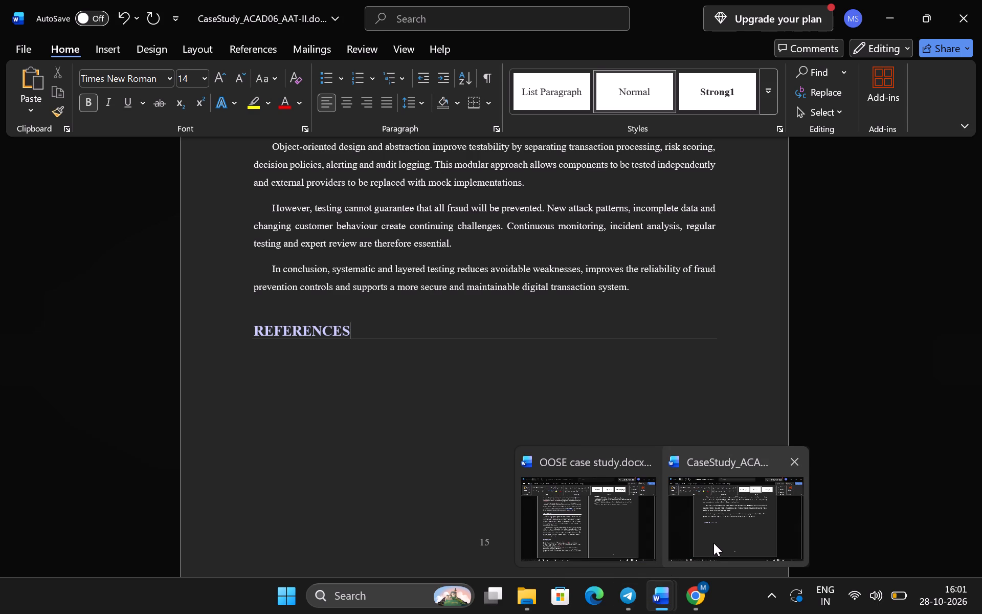
In OOSE case study.docx, copy the REFERENCES heading together with entries [1] to [4] below it.
left_click(617, 533)
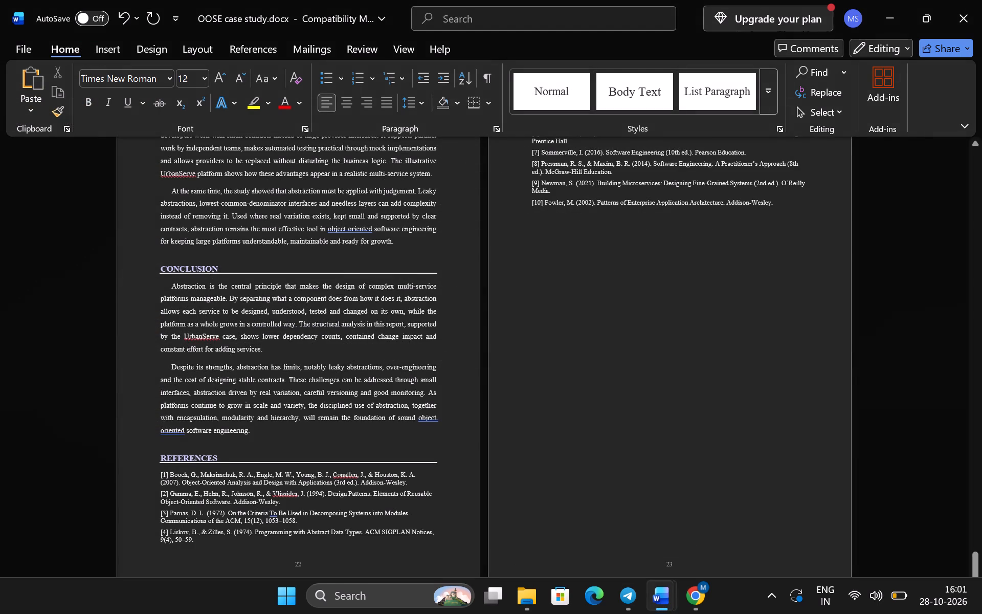
left_click_drag(160, 457, 241, 527)
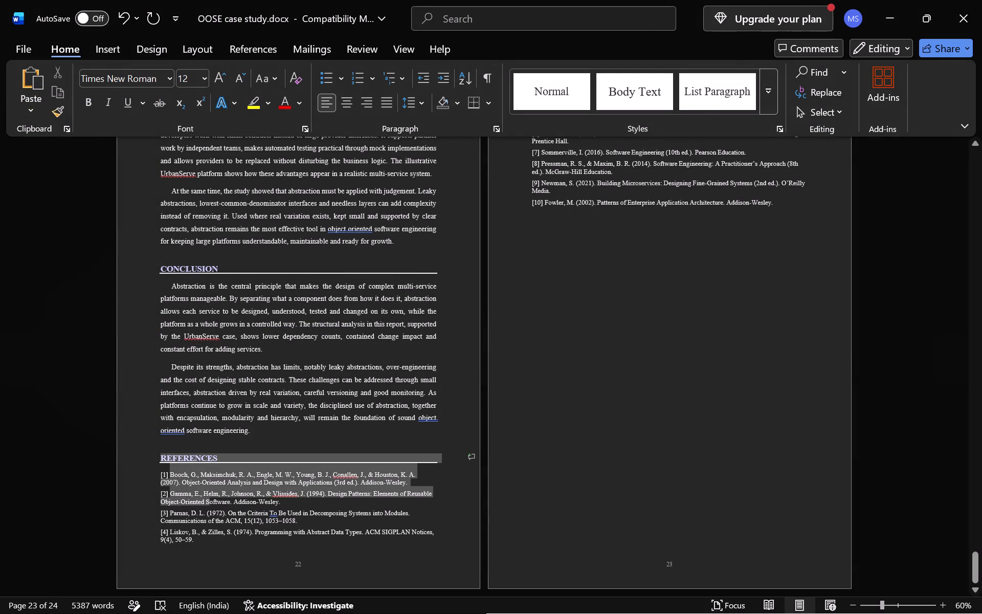
left_click_drag(241, 527, 233, 543)
key("ctrl+c")
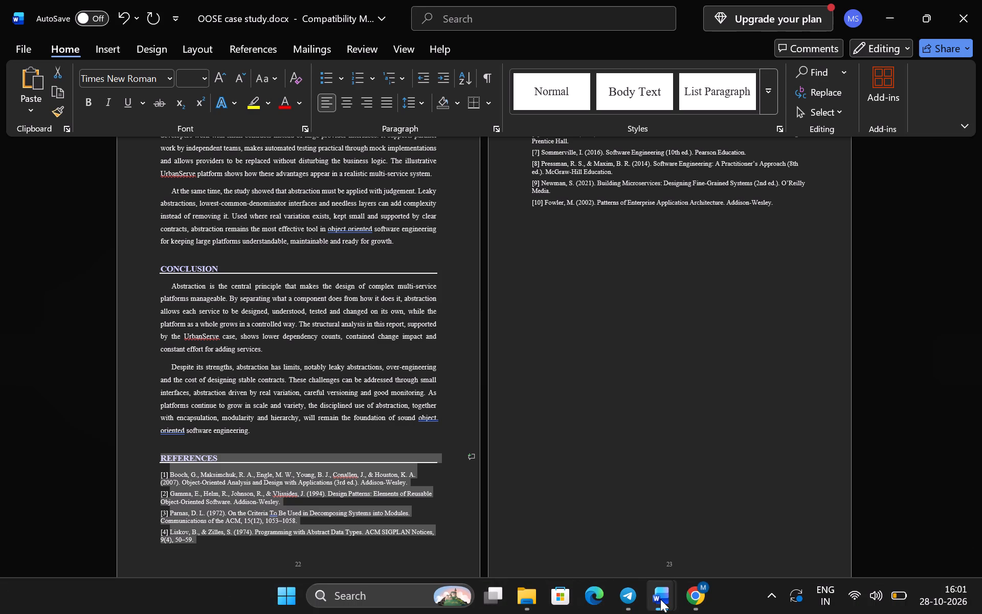
Return to the CaseStudy_ACAD06_AAT-II document and delete the REFERENCES heading text, leaving its horizontal rule.
left_click(699, 554)
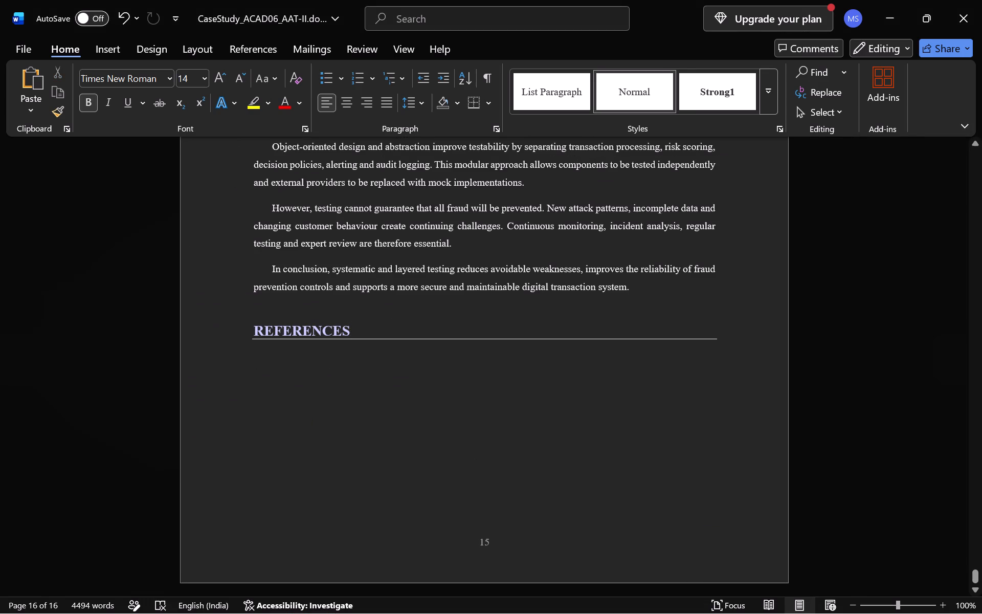
key("BackSpace")
key("BackSpace")
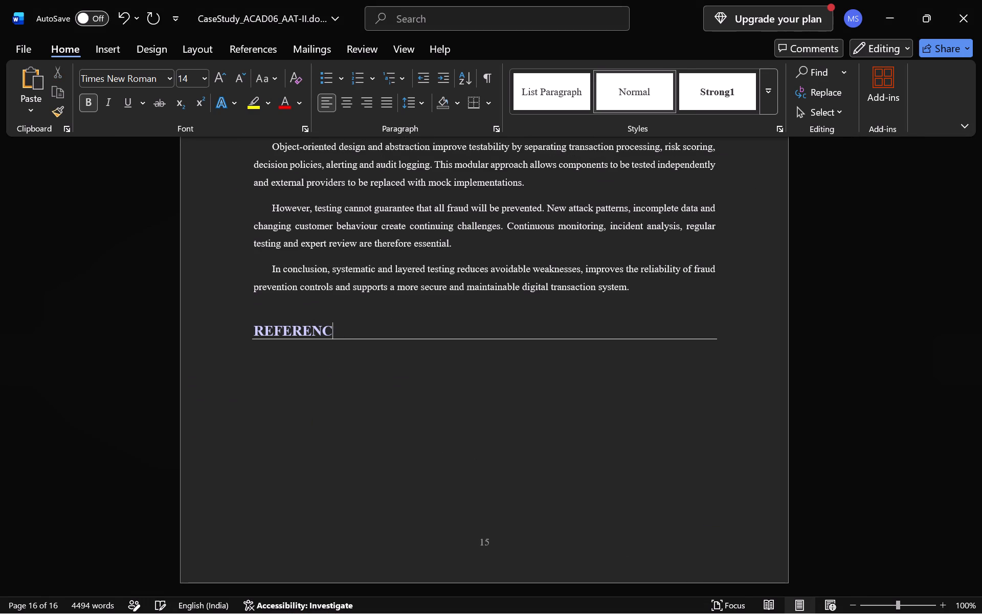
key("BackSpace")
key("BackSpace")
key("BackSpace")
key("BackSpace")
key("BackSpace")
key("BackSpace")
key("BackSpace")
key("BackSpace")
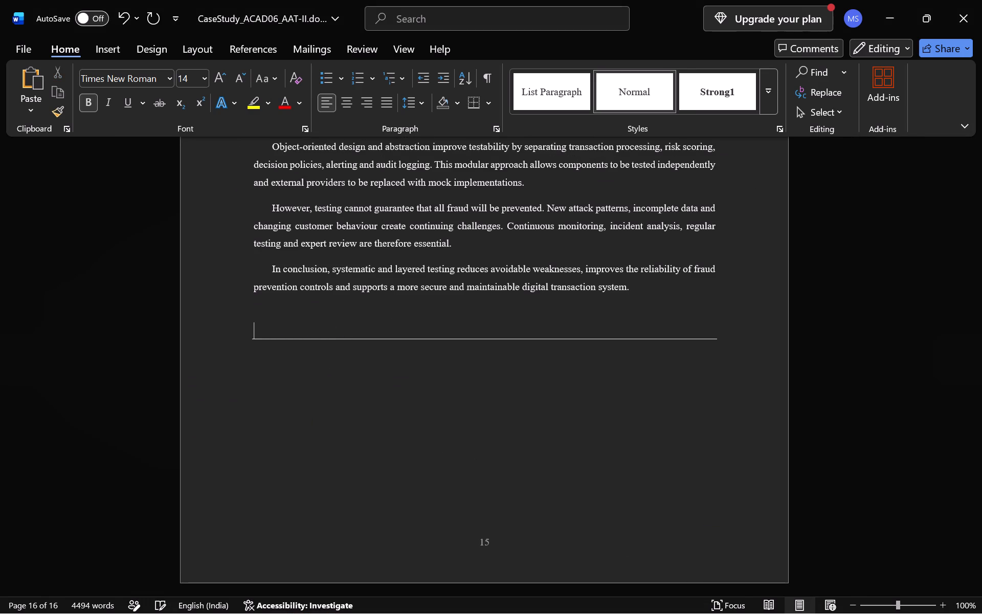
Paste the copied REFERENCES heading and its four entries at the emptied heading line.
left_click(761, 341)
key("BackSpace")
key("Right")
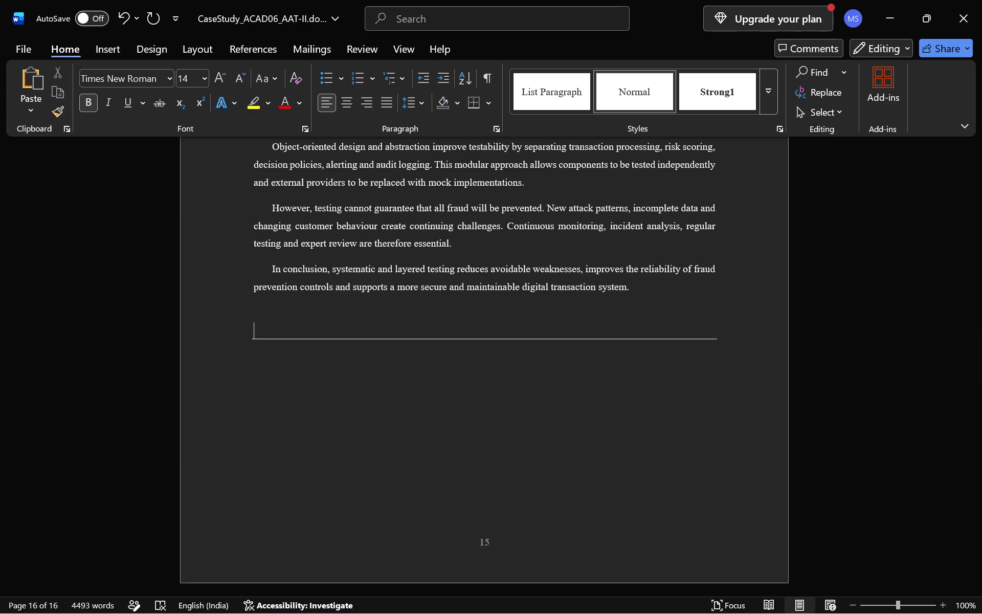
key("Return")
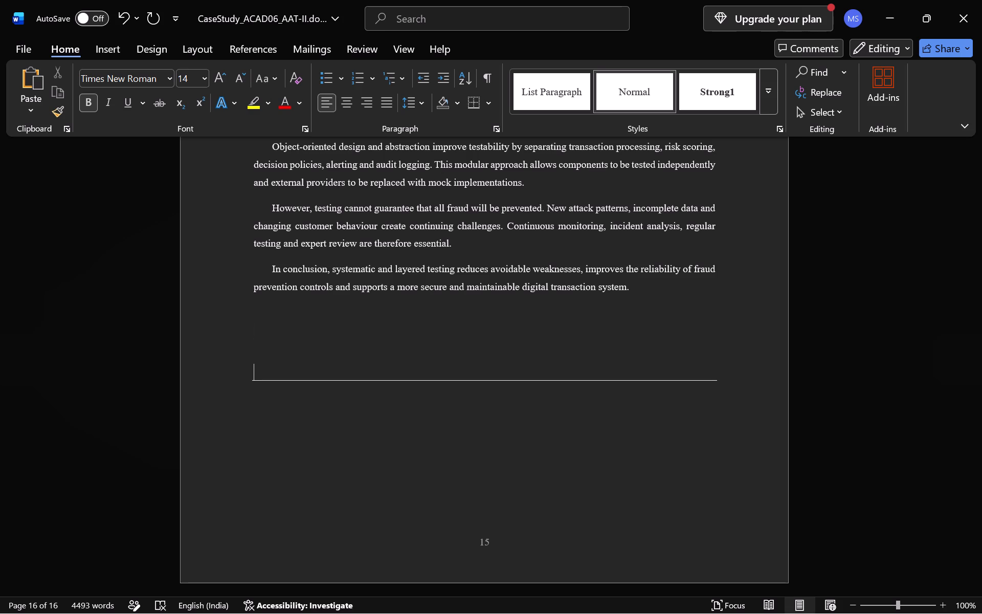
key("BackSpace")
key("ctrl+v")
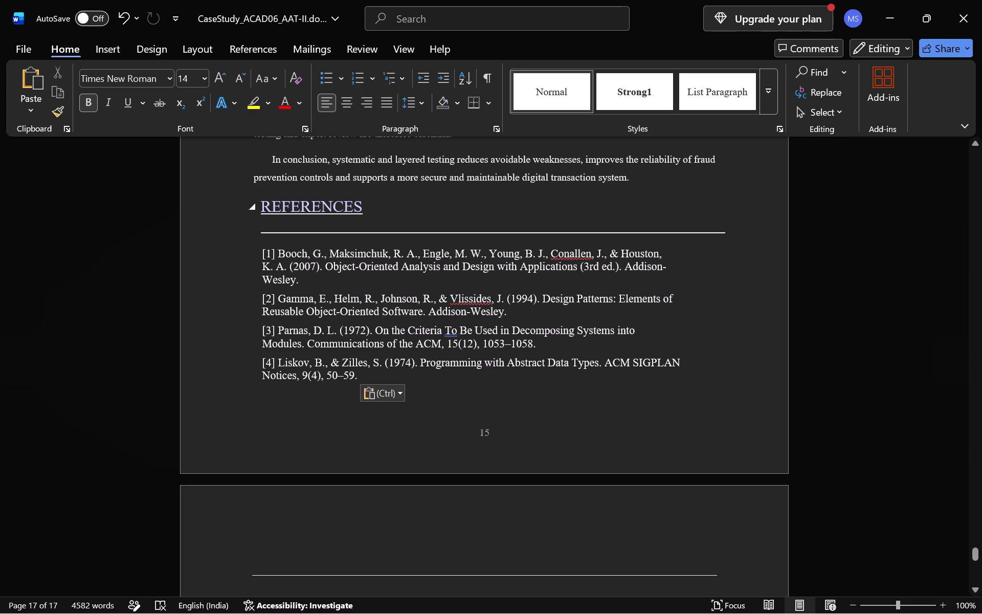
Apply a plain single underline to the pasted REFERENCES heading.
left_click(360, 213)
left_click_drag(366, 213, 260, 211)
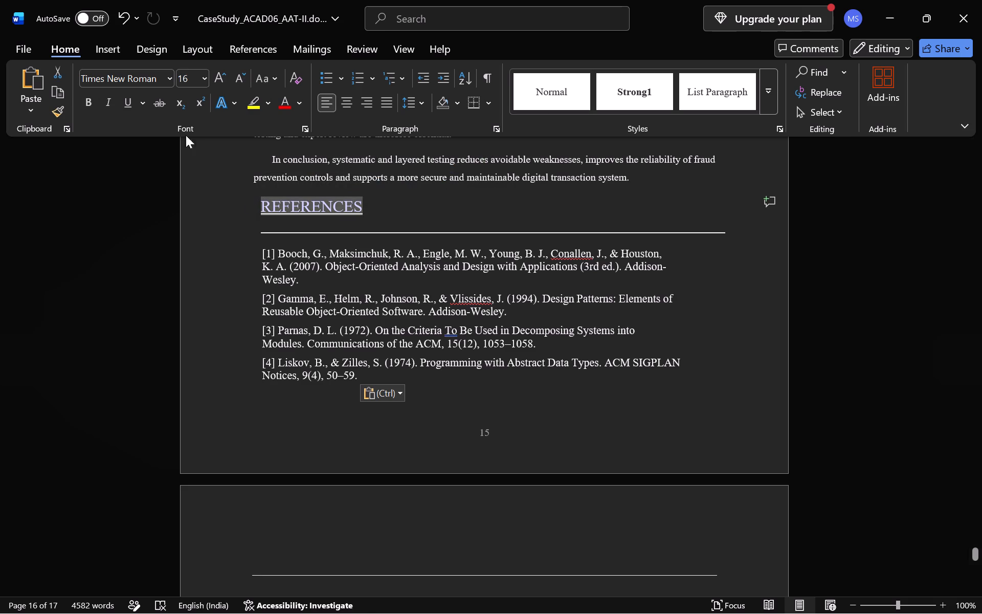
left_click(126, 107)
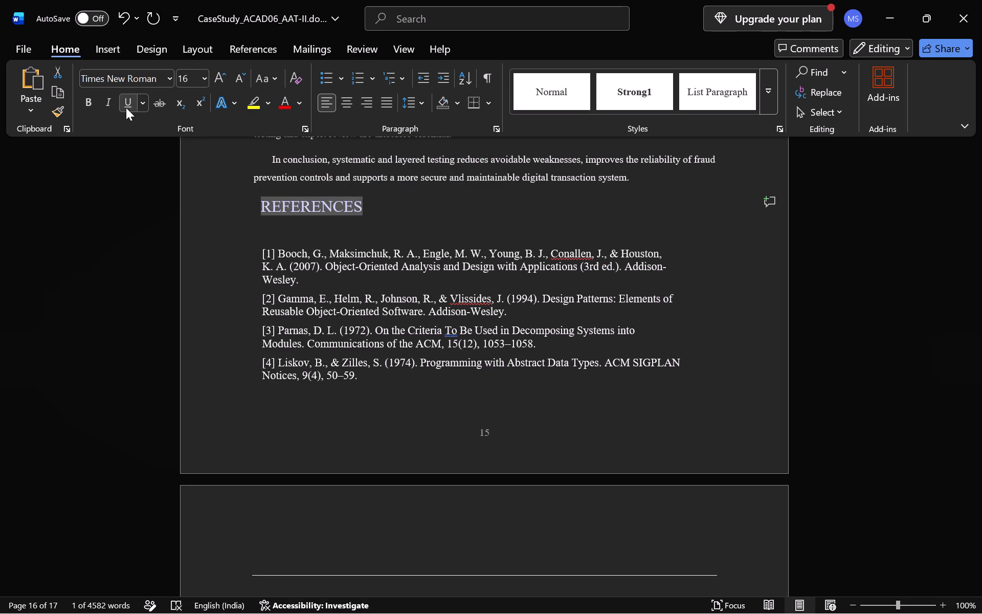
left_click(126, 107)
left_click(139, 105)
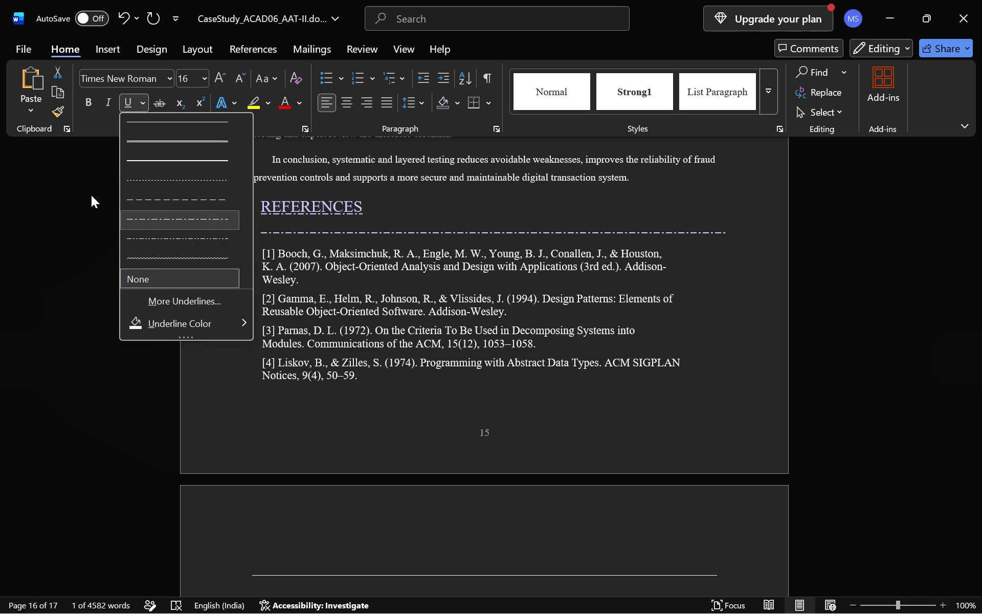
left_click(136, 122)
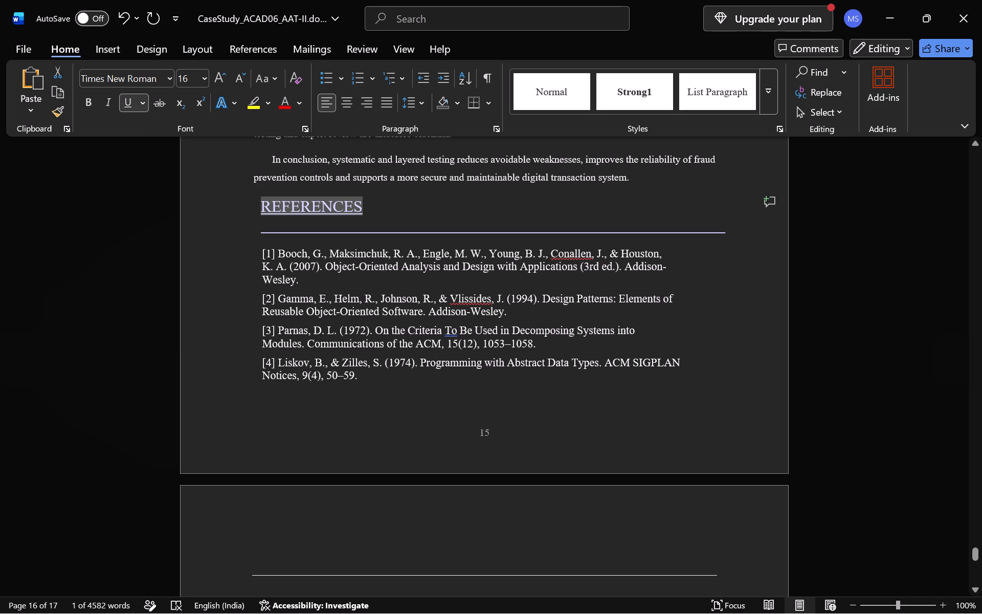
Replace the pasted heading's text with REFERENCE.
key("BackSpace")
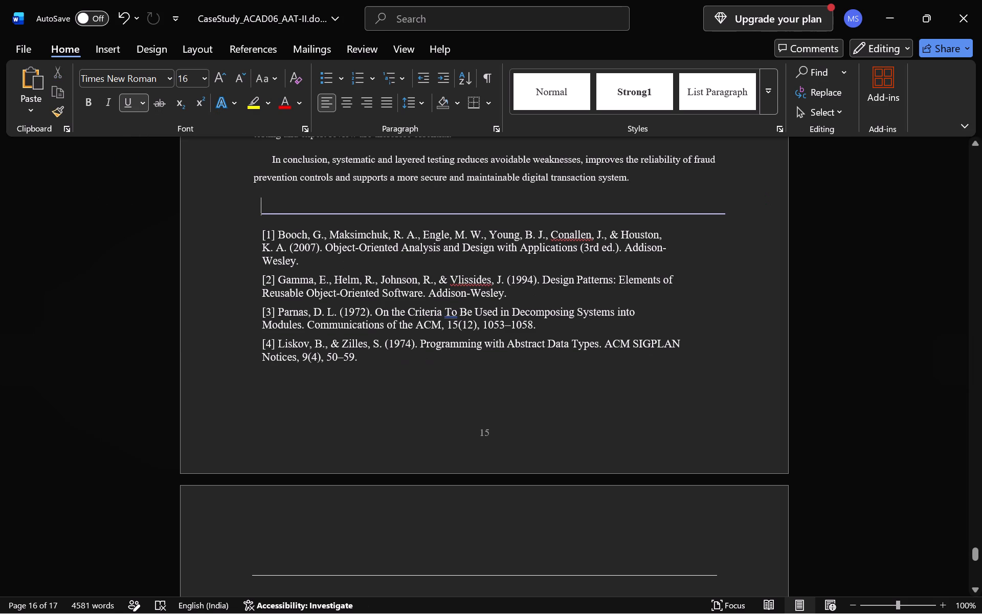
type("REF")
type("ERENCE")
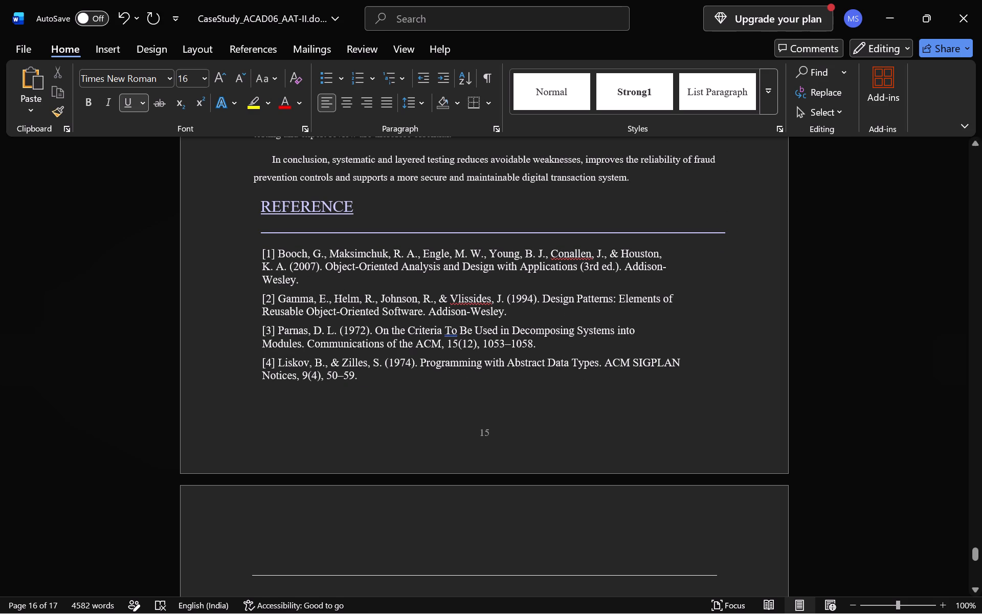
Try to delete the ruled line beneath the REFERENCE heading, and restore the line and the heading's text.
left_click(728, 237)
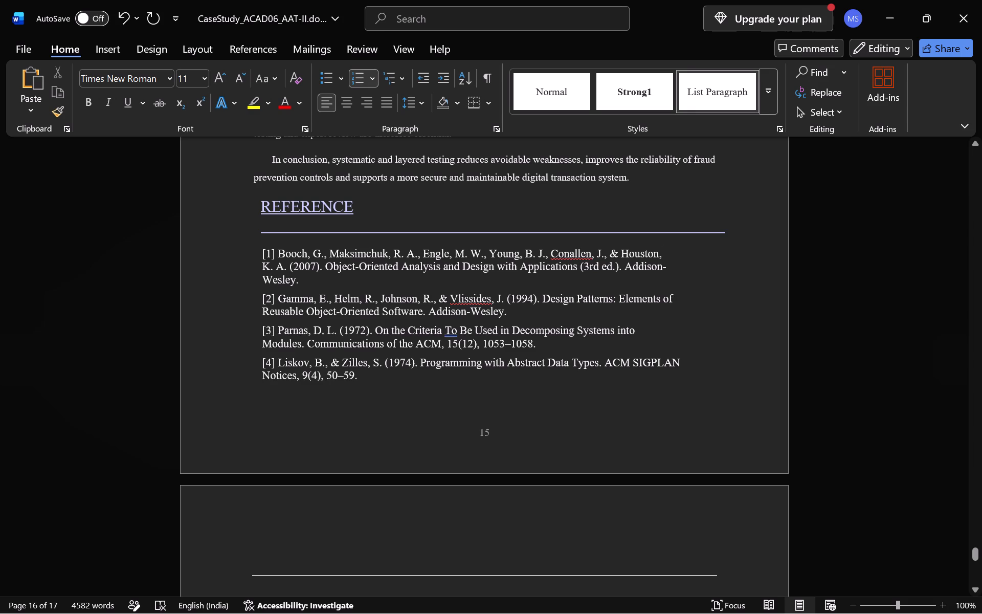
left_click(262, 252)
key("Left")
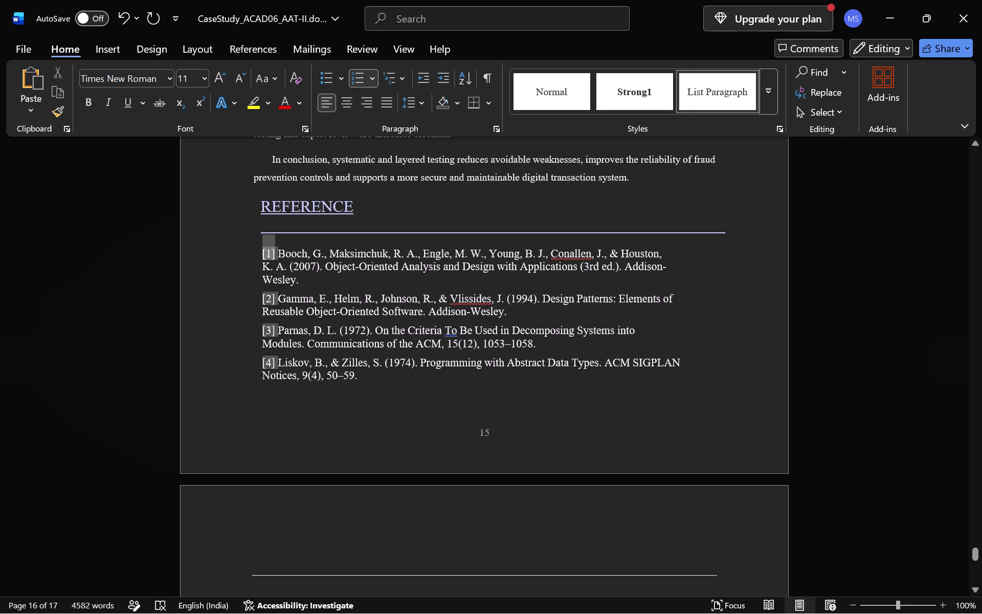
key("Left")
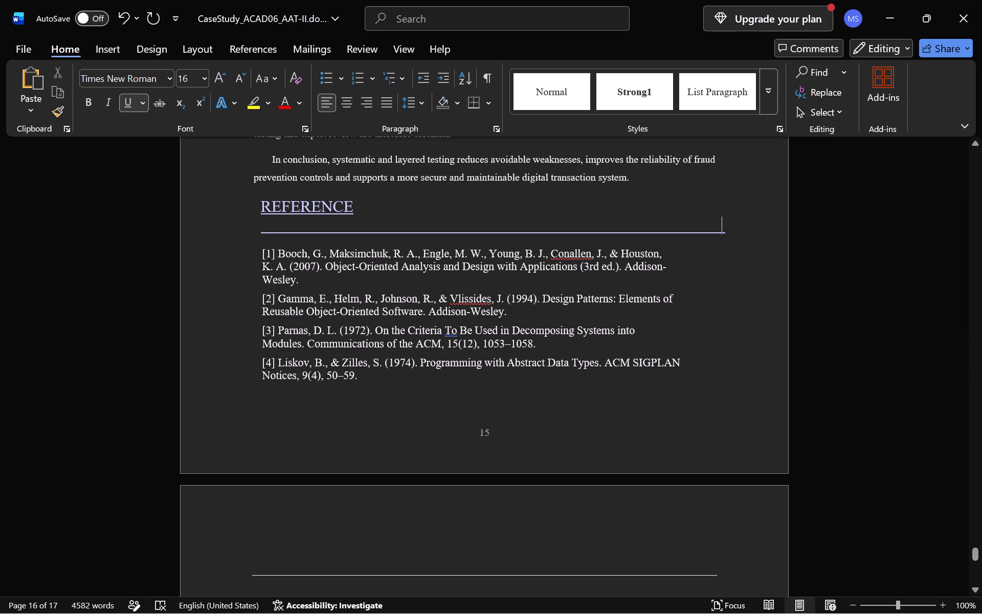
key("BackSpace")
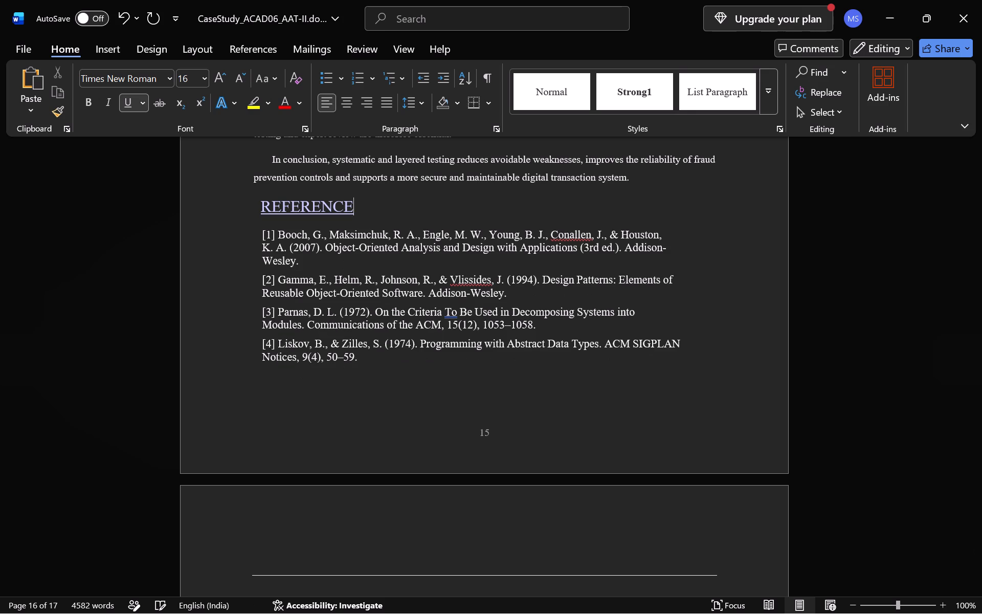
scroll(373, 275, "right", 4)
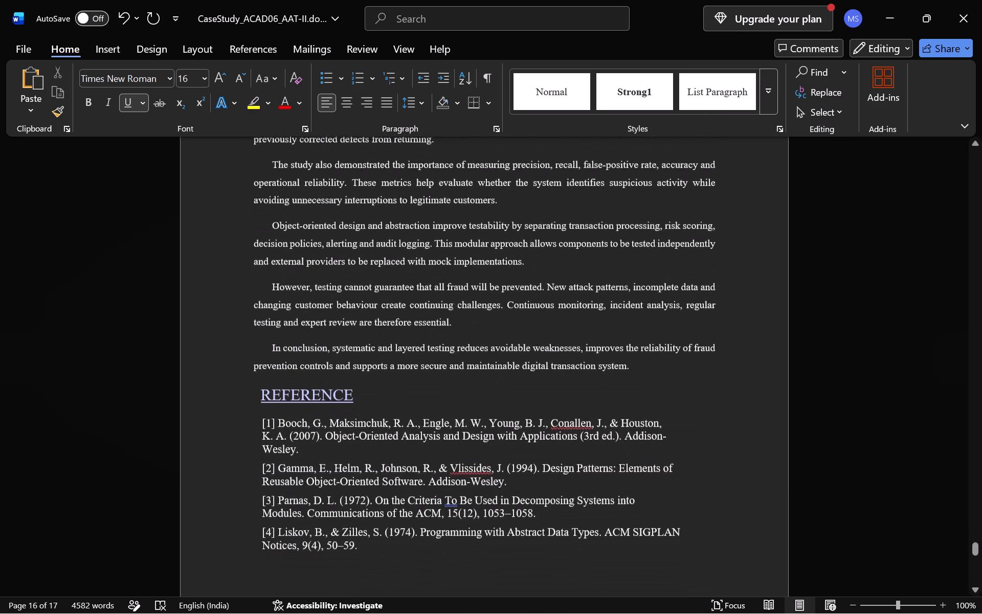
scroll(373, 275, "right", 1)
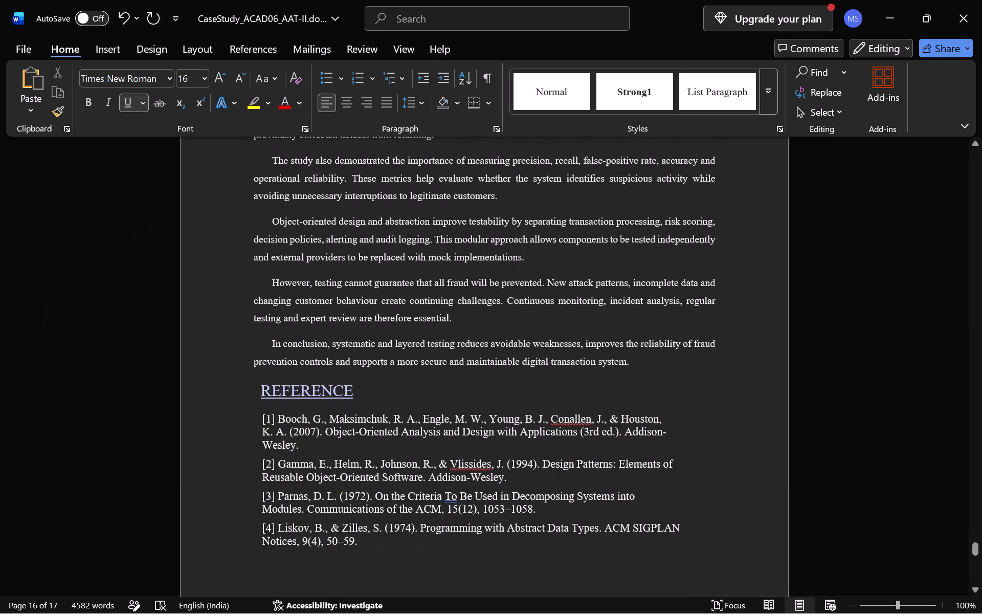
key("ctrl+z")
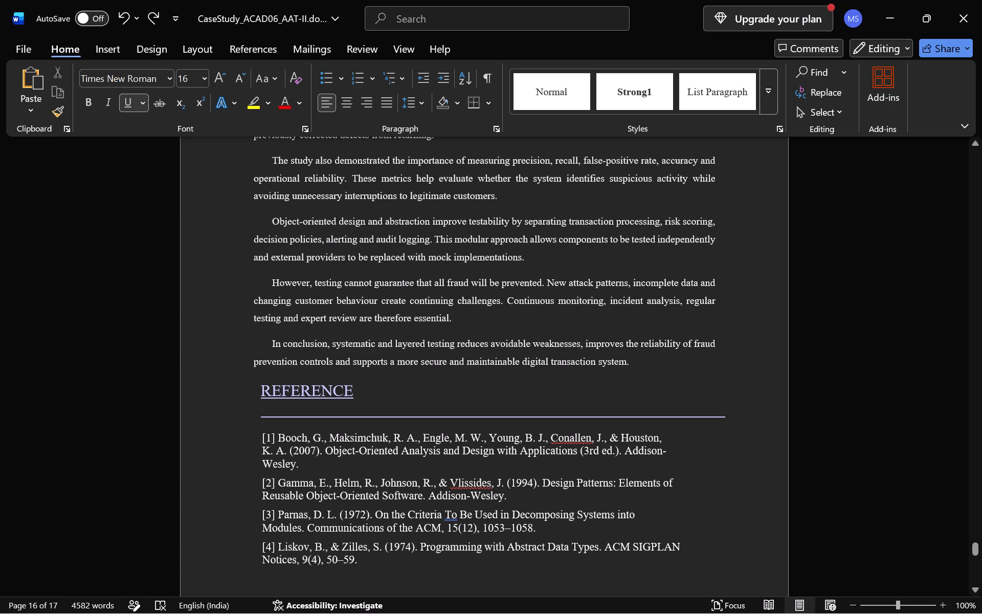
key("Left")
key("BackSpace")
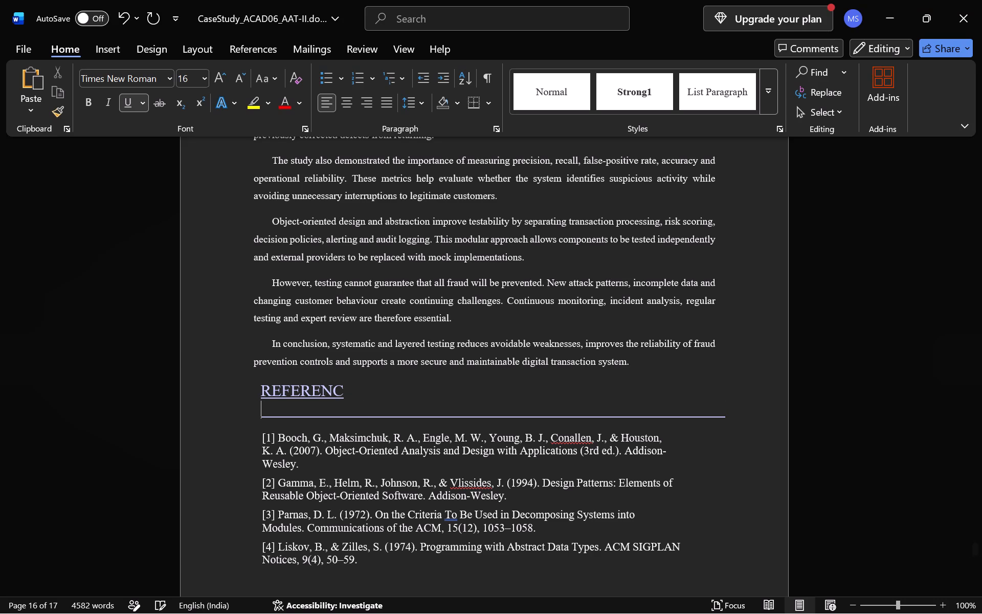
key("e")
Insert eight blank lines above the leftover horizontal rule on the last page to push it down.
left_click(754, 438)
scroll(754, 438, "down", 2)
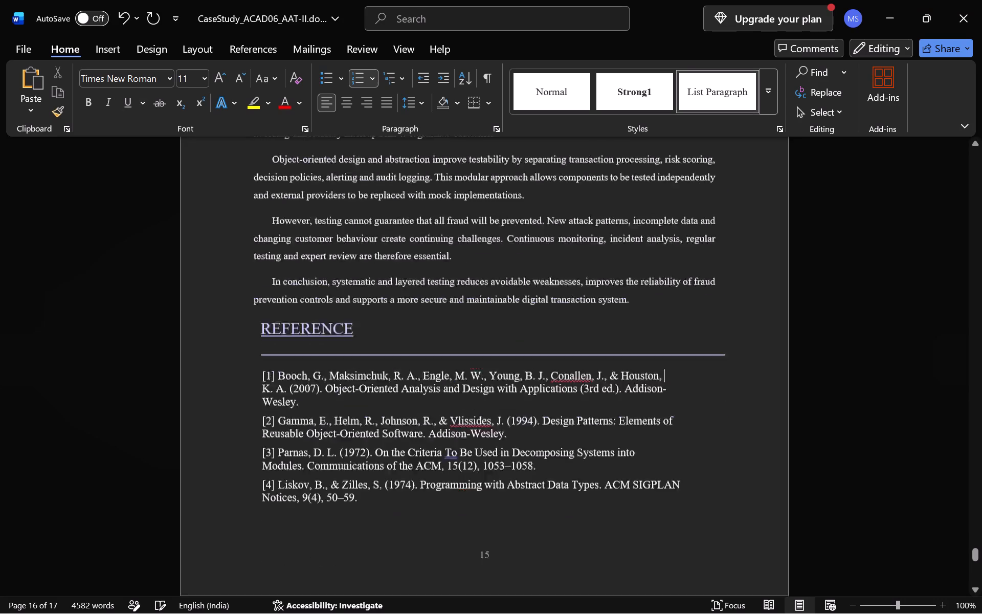
scroll(754, 438, "down", 5)
scroll(754, 438, "up", 3)
left_click(613, 479)
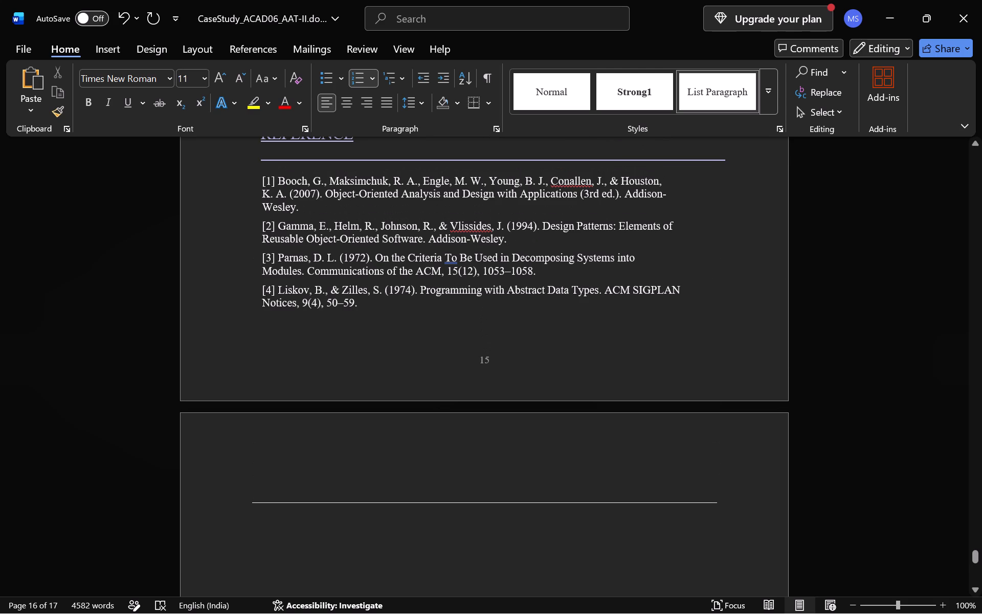
key("Return")
key("Return")
key("Return")
key("Return")
key("Return")
key("Return")
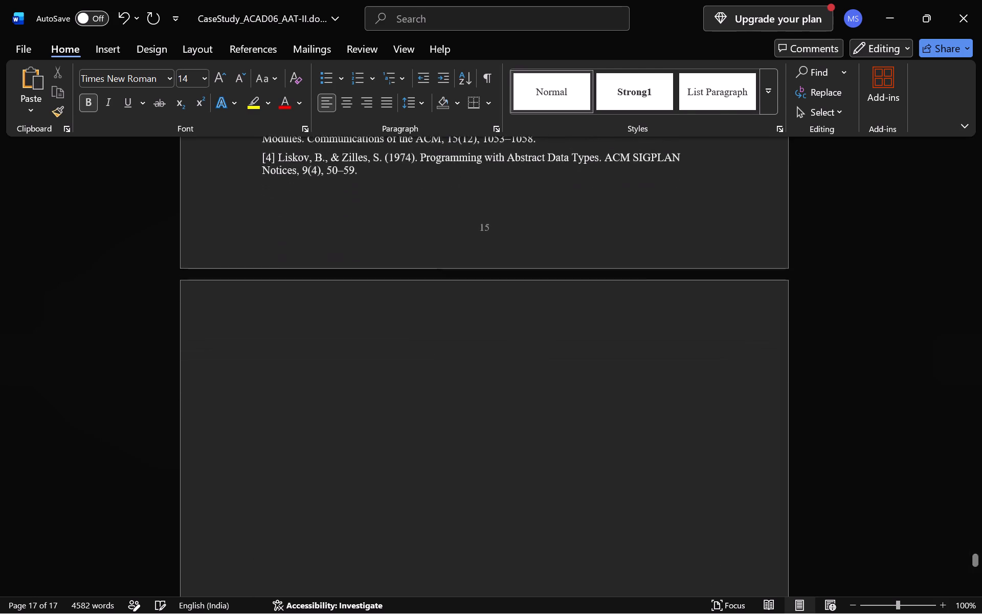
key("Return")
key("Return")
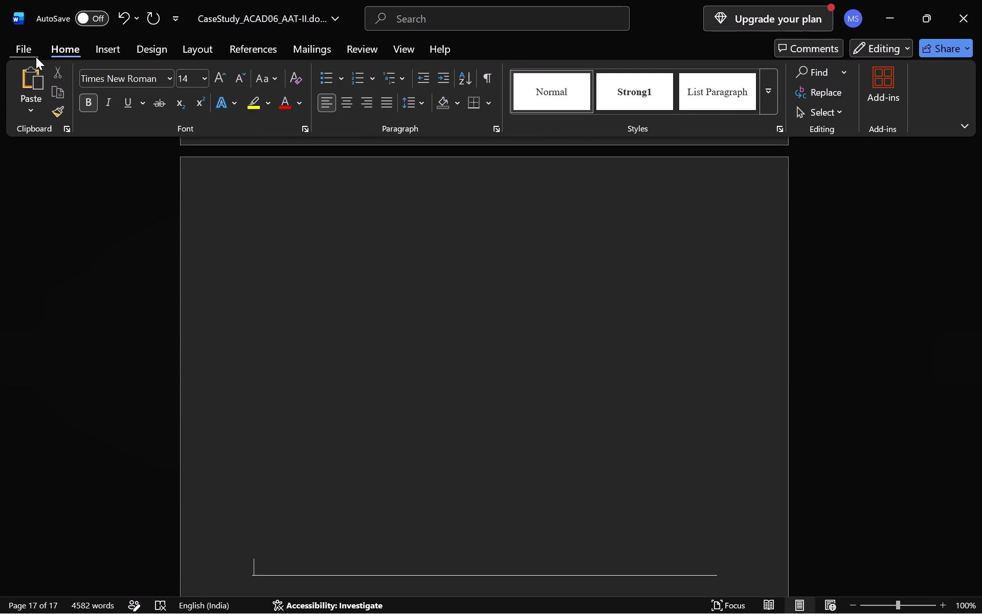
Save the case study as a PDF named CaseStudy_ACAD06_AAT-II.pdf in the Downloads folder.
left_click(36, 57)
left_click(57, 284)
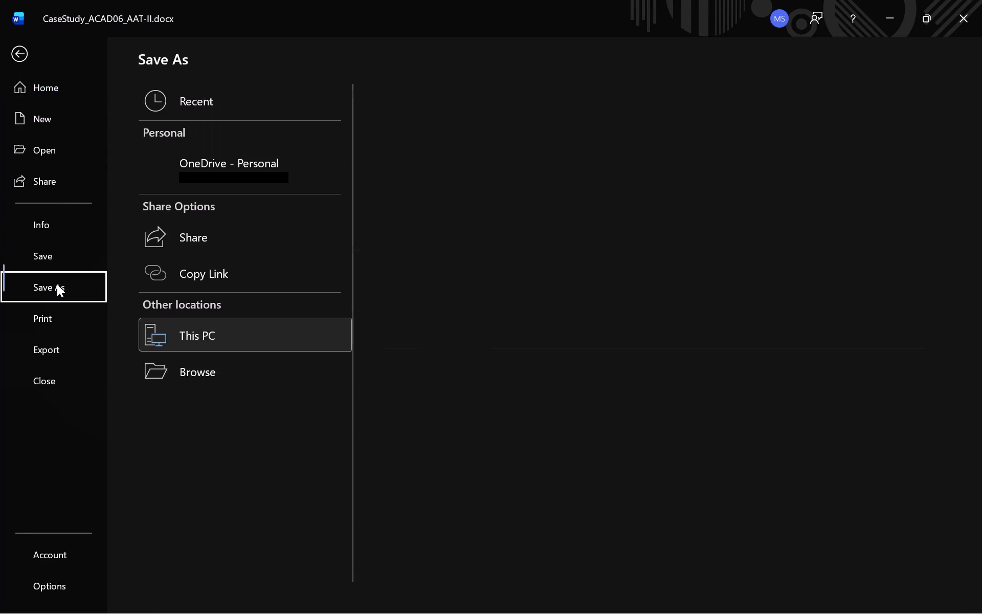
left_click(547, 183)
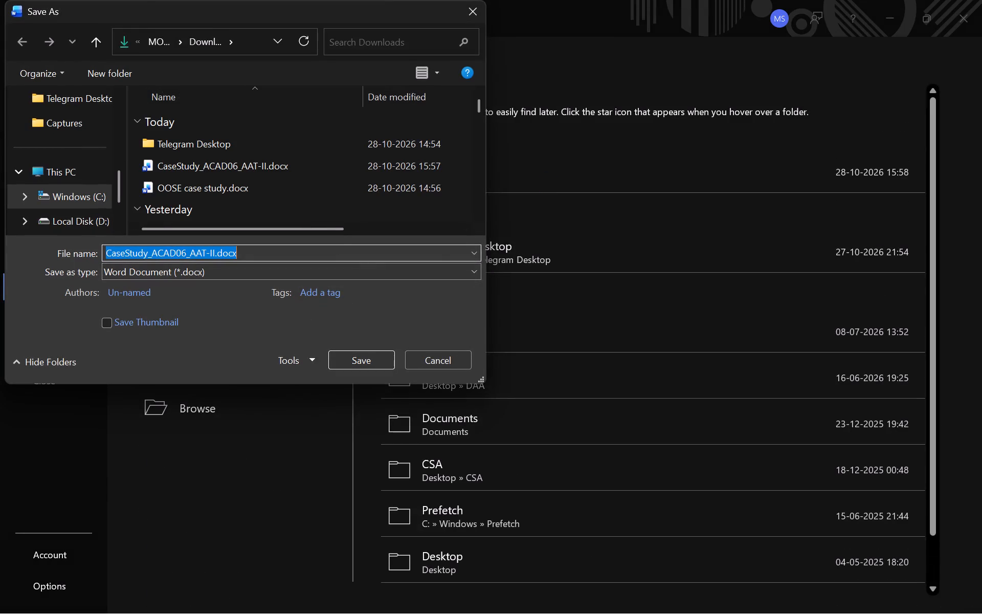
left_click(247, 271)
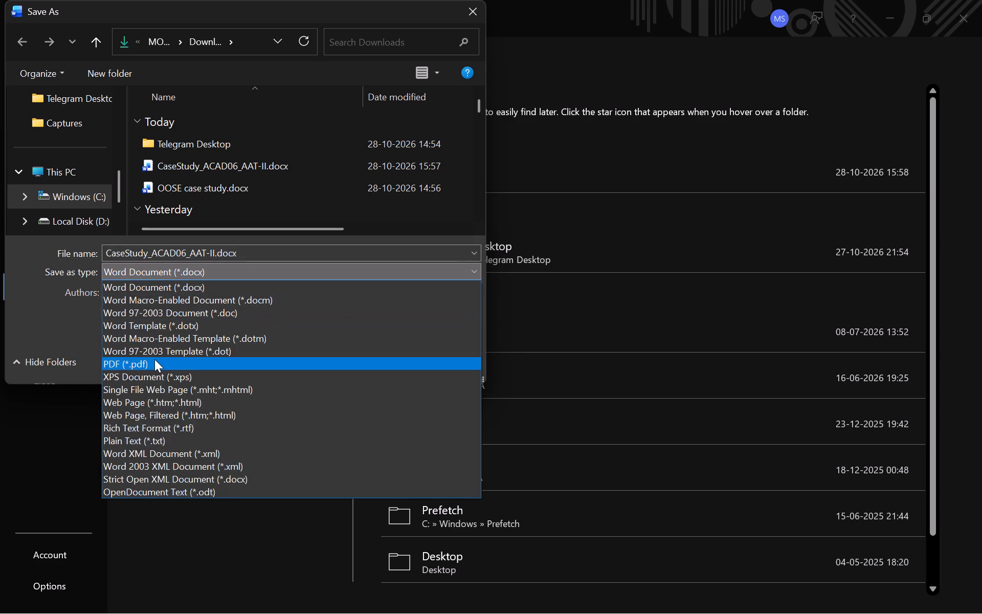
left_click(154, 359)
scroll(41, 160, "up", 1)
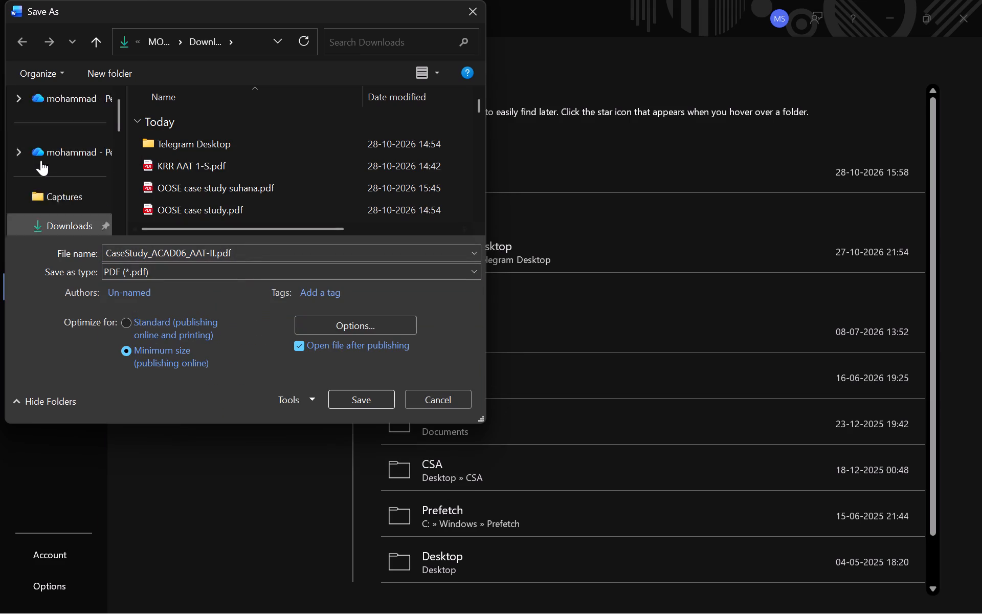
scroll(41, 160, "up", 1)
left_click(87, 138)
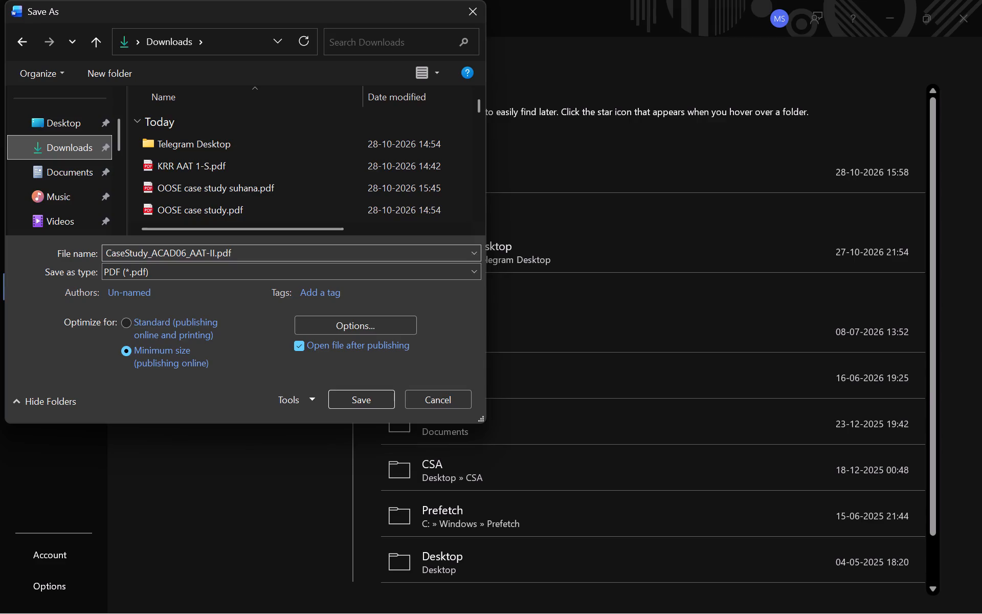
left_click(348, 397)
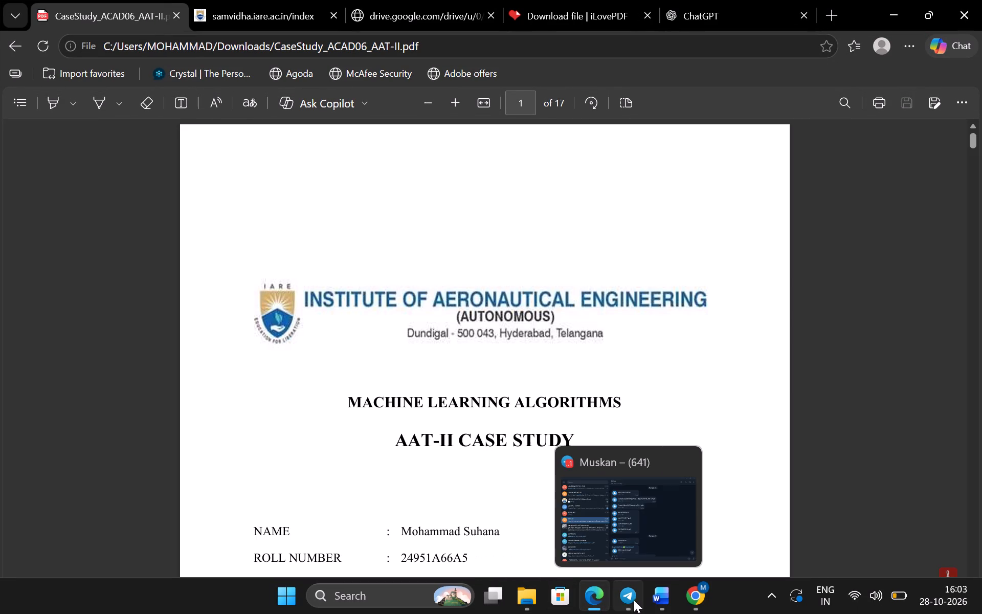
Switch to the Samvidha AAT upload page in Chrome and fetch the question for ACAD06 Machine Learning Algorithms.
left_click(683, 601)
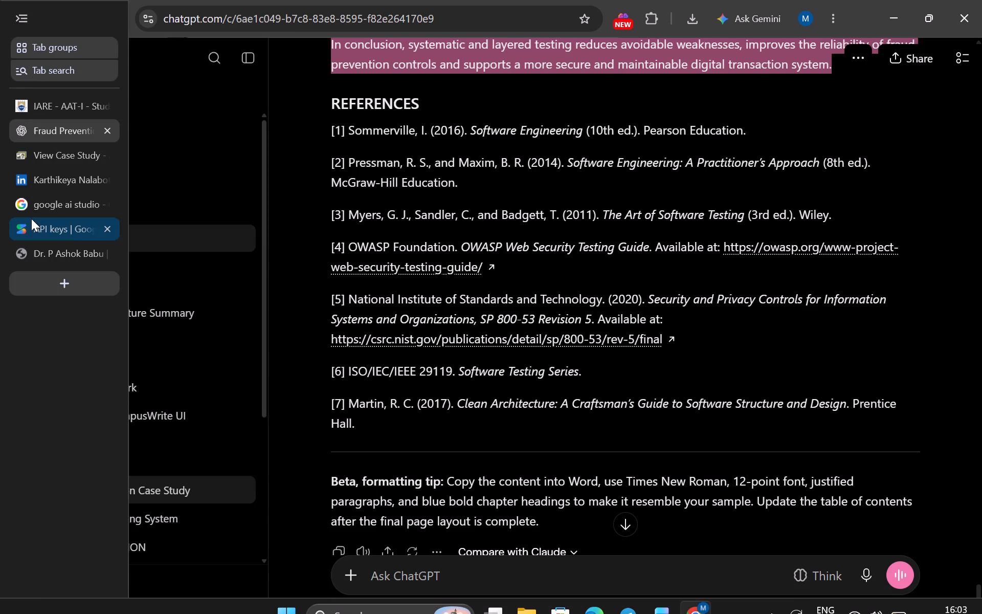
left_click(96, 113)
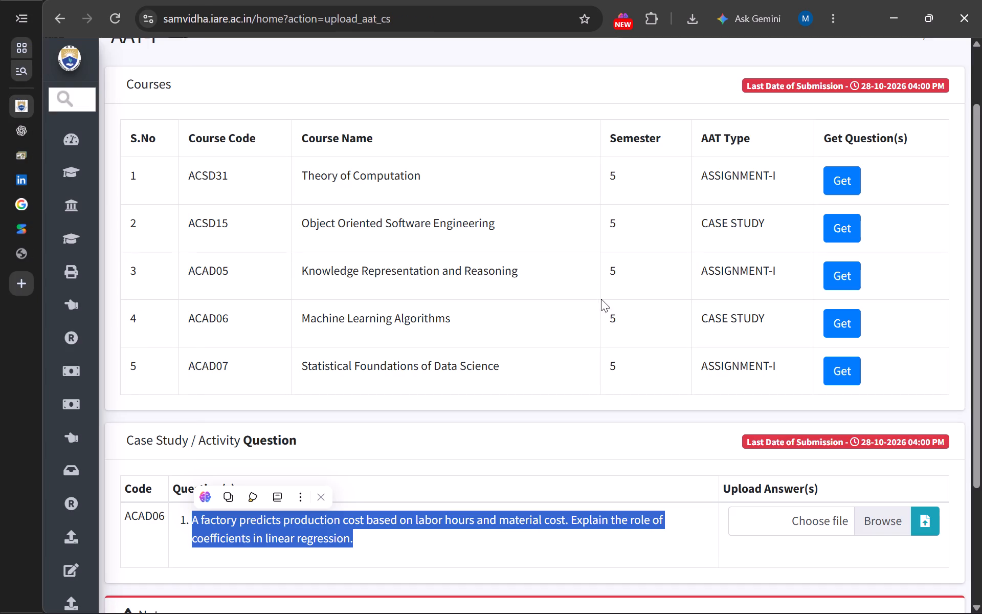
left_click(825, 322)
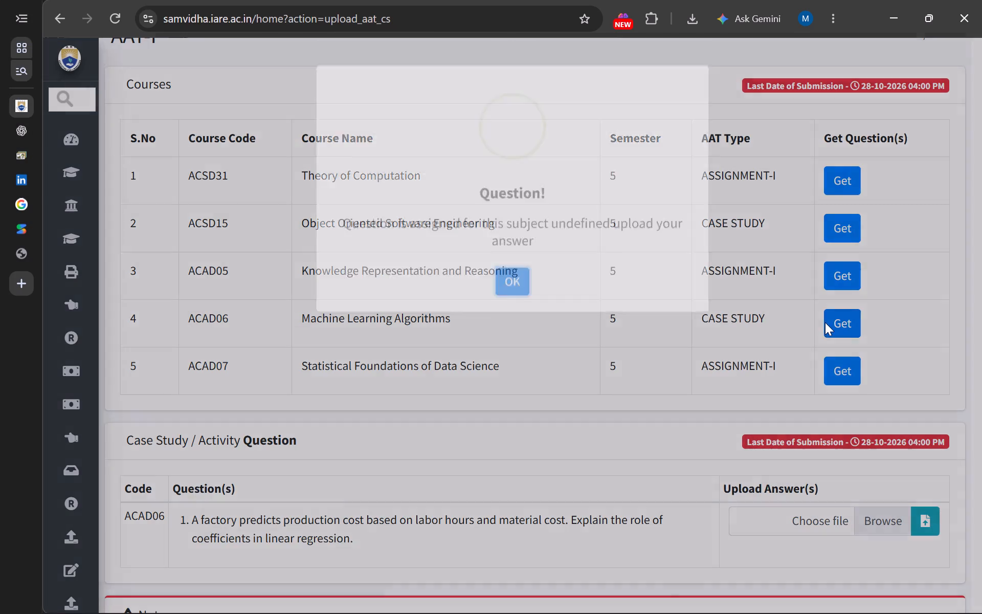
left_click(511, 430)
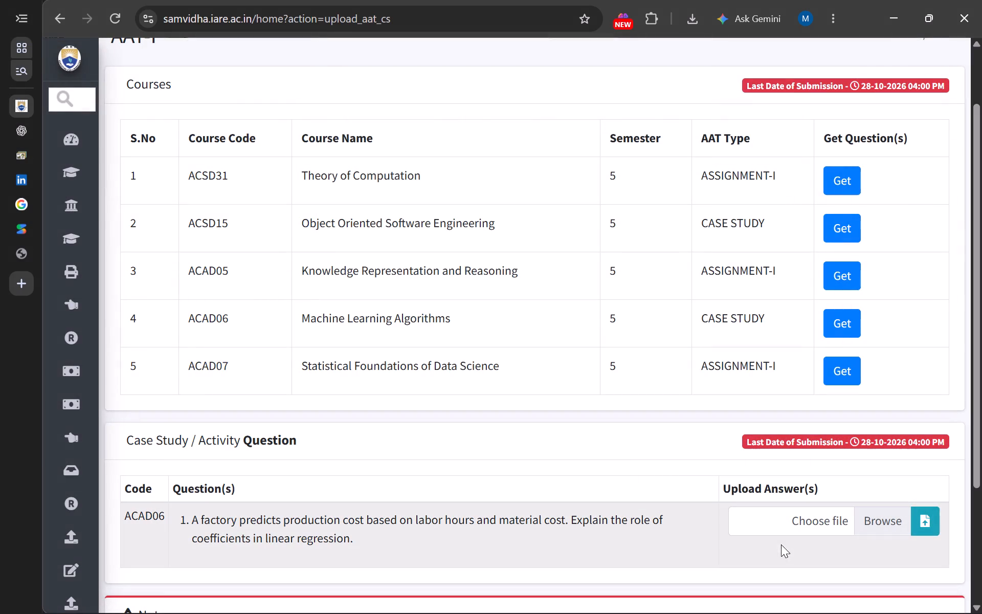
Upload CaseStudy_ACAD06_AAT-II.pdf from Downloads as the answer to the ACAD06 case study question.
left_click(770, 520)
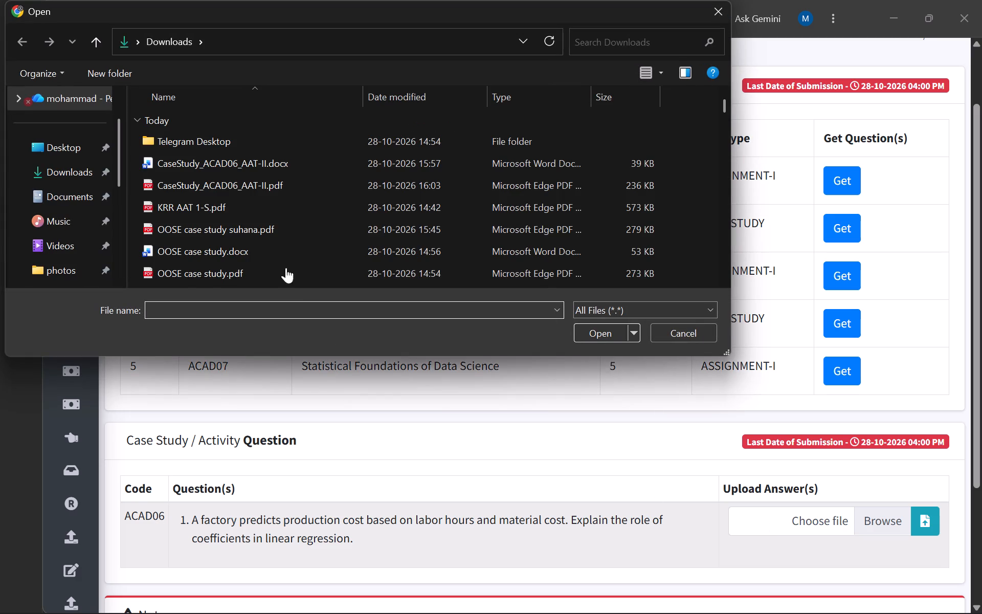
left_click(256, 182)
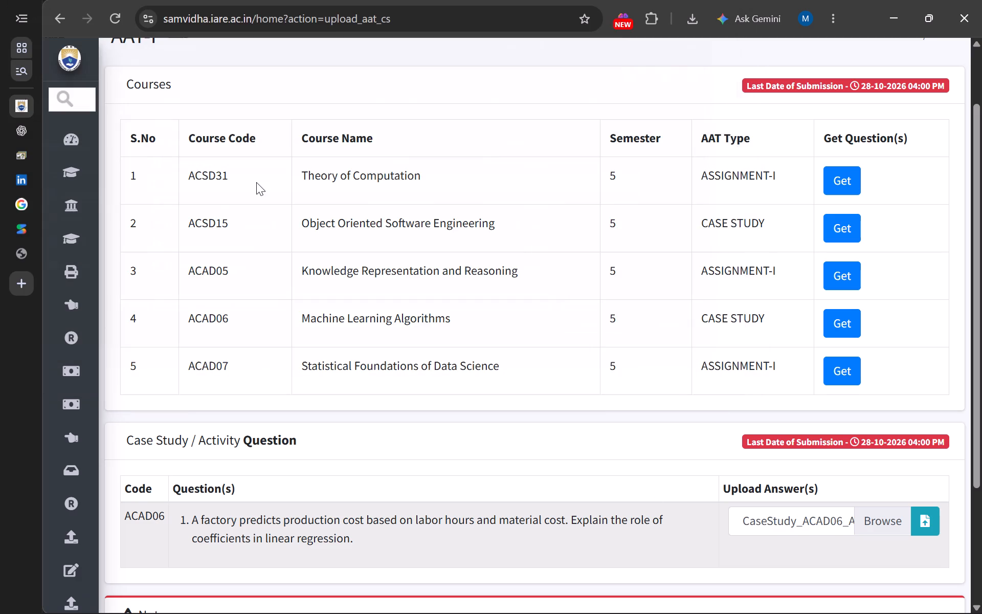
left_click(917, 513)
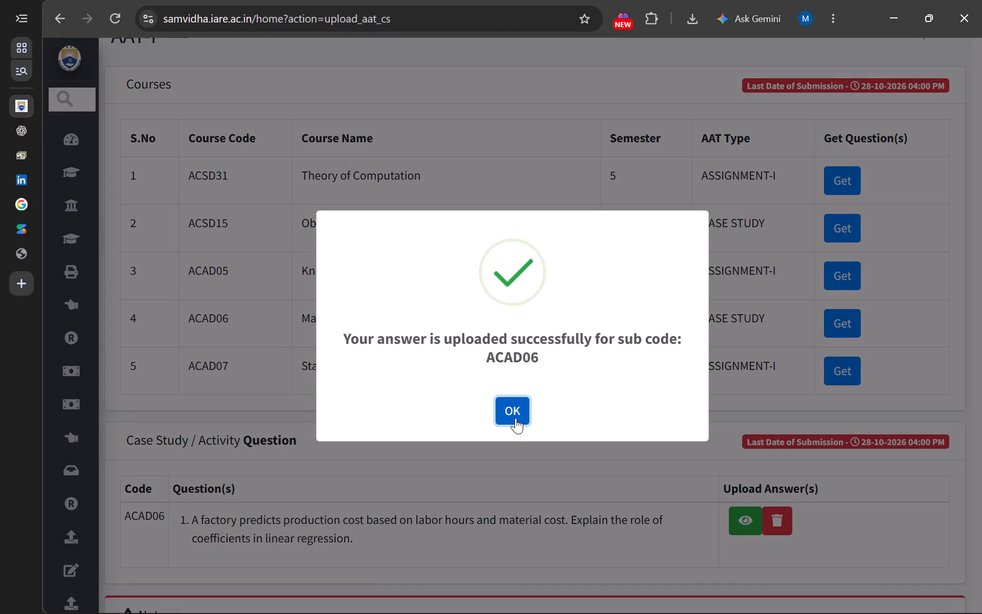
Open the uploaded ACAD06 answer file and review its cover page and table of contents.
left_click(516, 418)
left_click(738, 517)
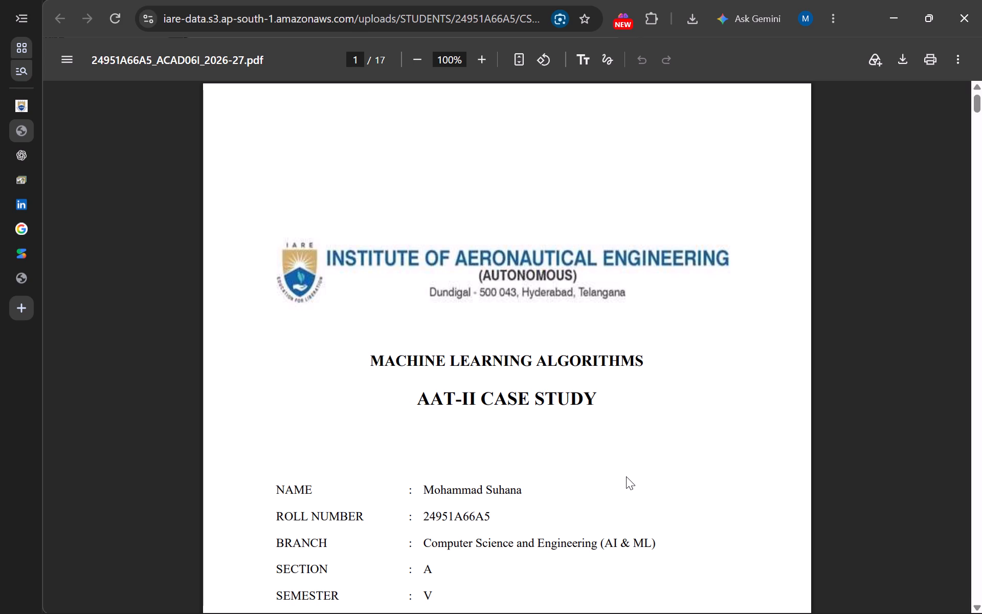
scroll(626, 476, "down", 6)
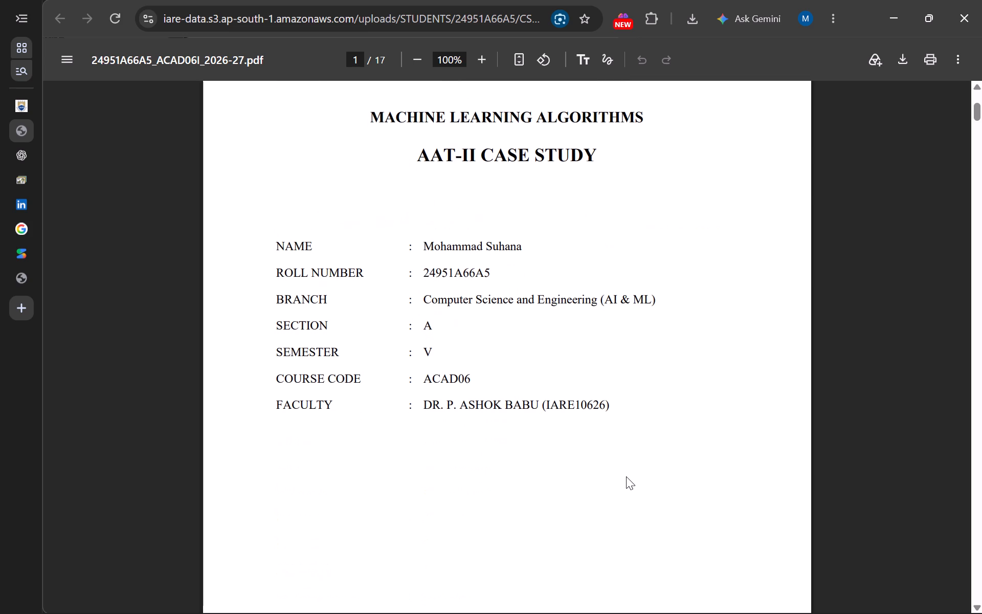
scroll(626, 476, "down", 2)
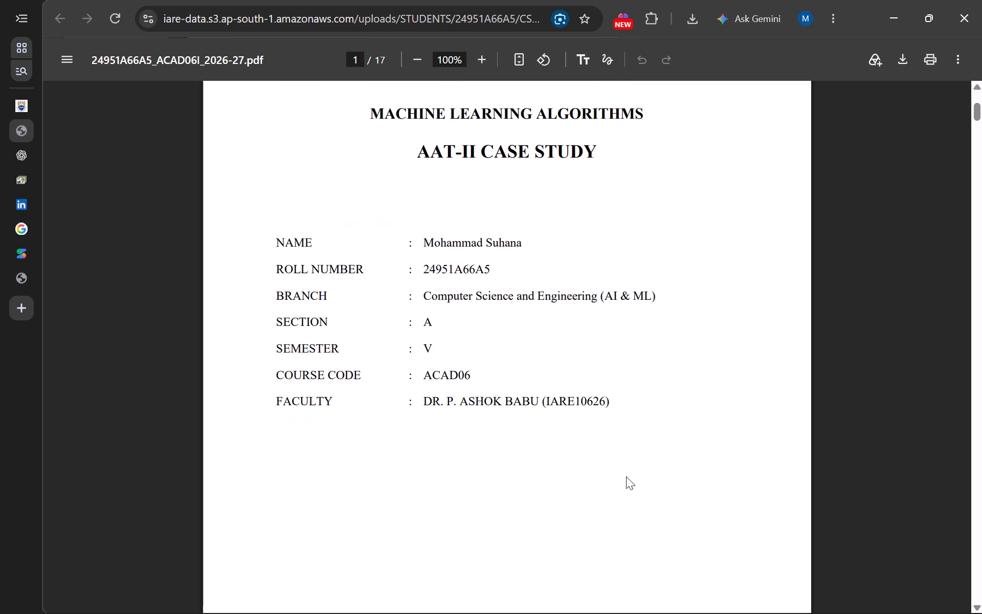
scroll(626, 476, "down", 2)
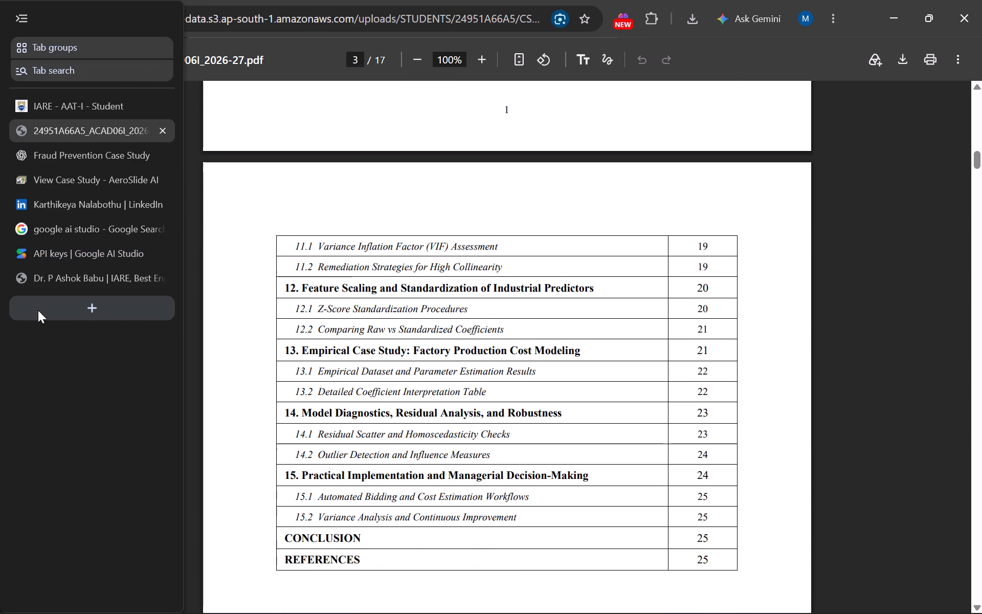
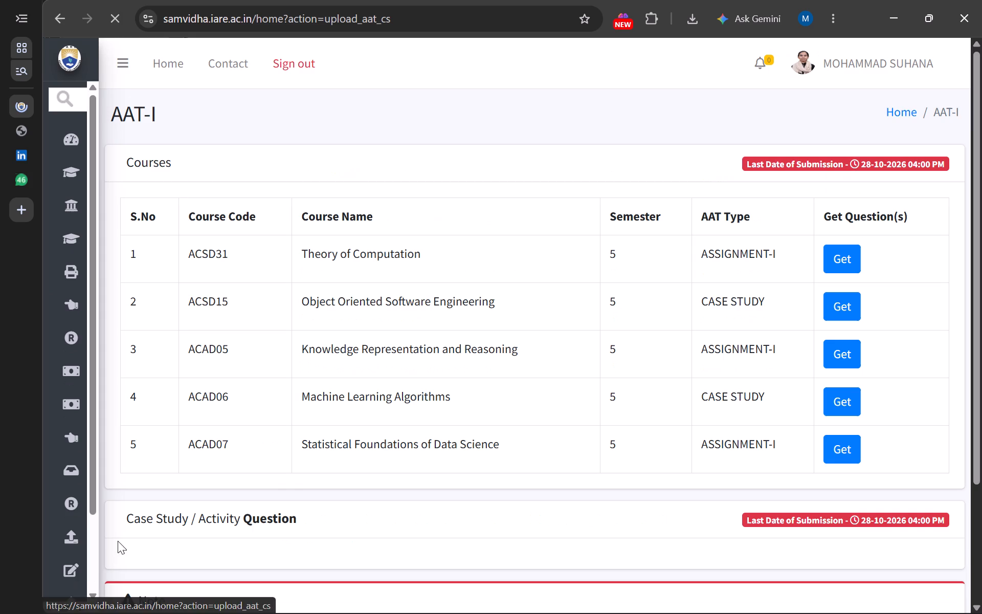
Fetch the AAT-I question for ACAD07 Statistical Foundations of Data Science.
left_click(830, 454)
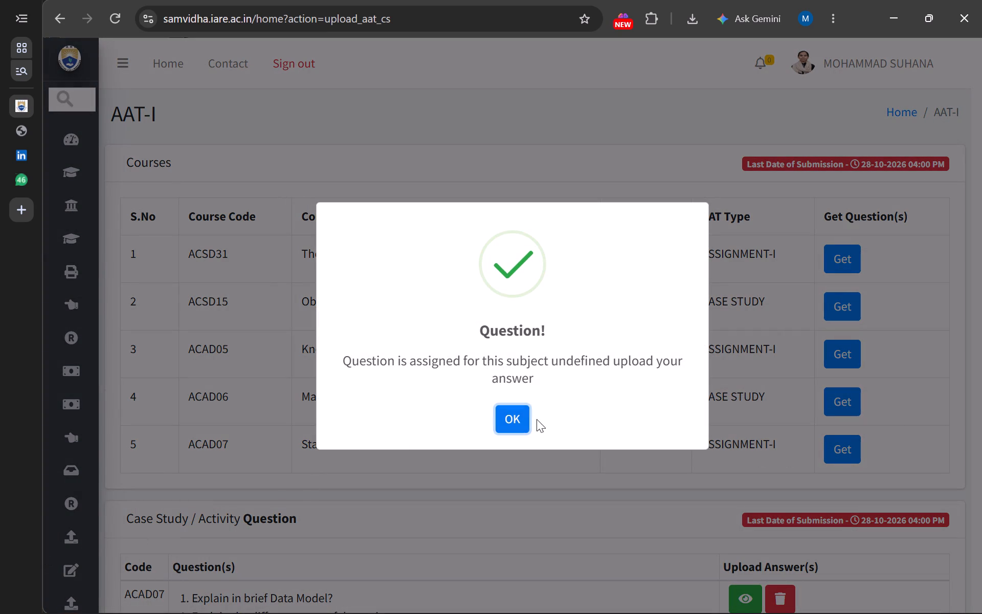
left_click(511, 416)
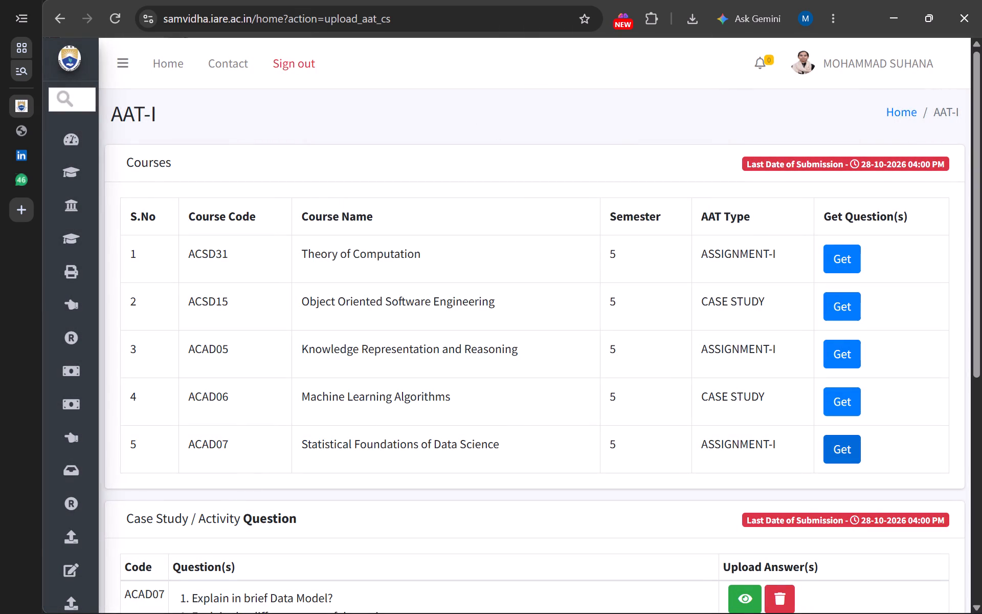
Go to the AAT-II upload page and fetch the complex engineering problem for ACAD07 Statistical Foundations of Data Science.
scroll(62, 535, "down", 4)
left_click(160, 522)
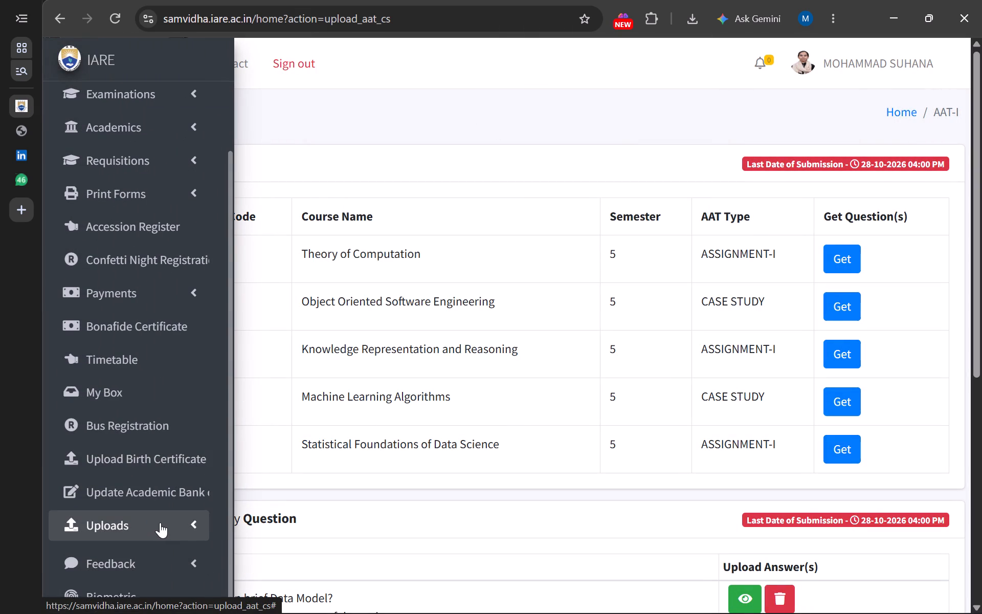
scroll(160, 522, "down", 3)
left_click(163, 521)
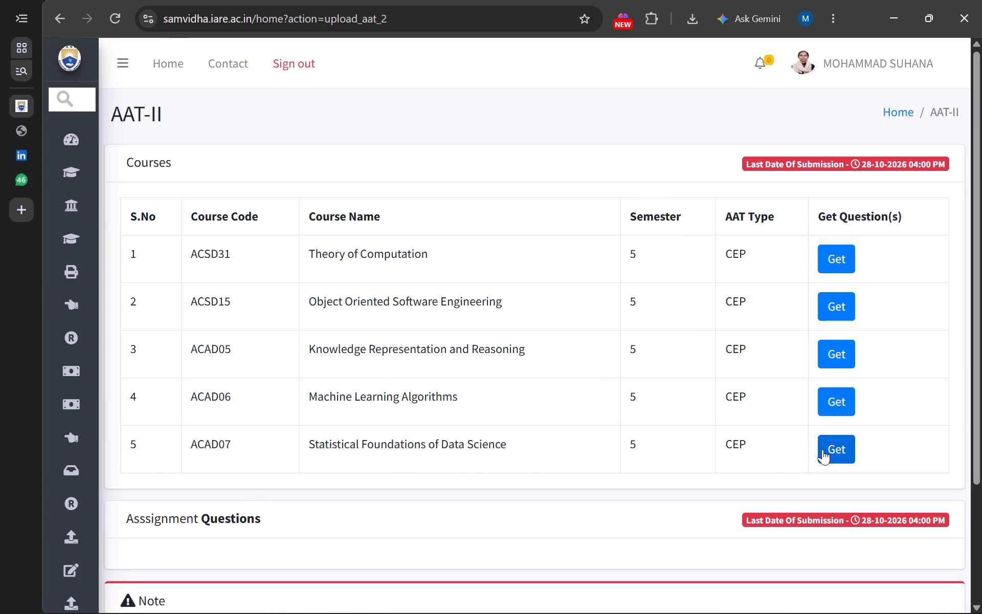
left_click(822, 449)
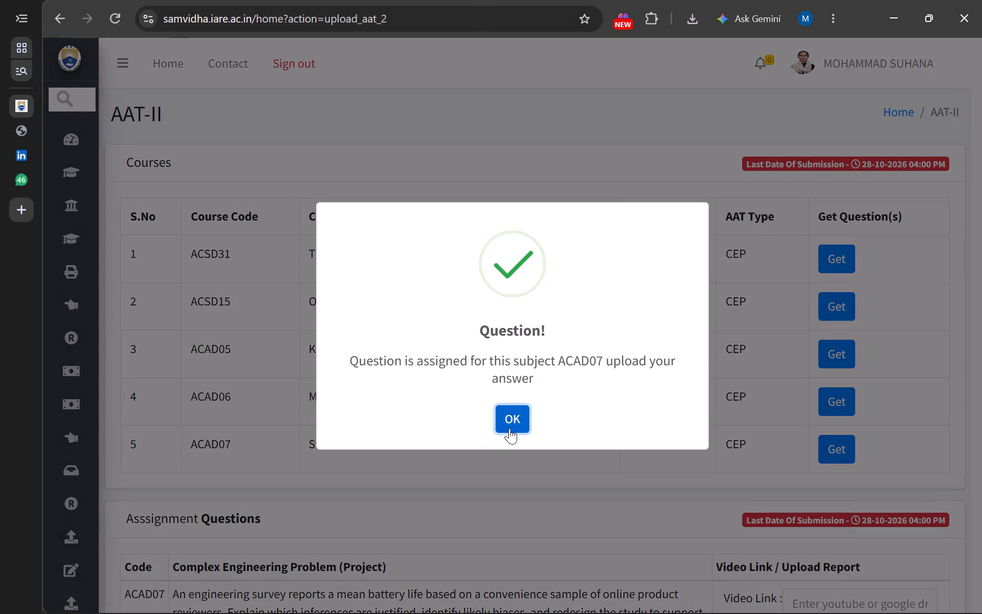
left_click(509, 428)
Open the video link entry of the ACAD07 complex engineering problem for editing.
scroll(509, 428, "down", 4)
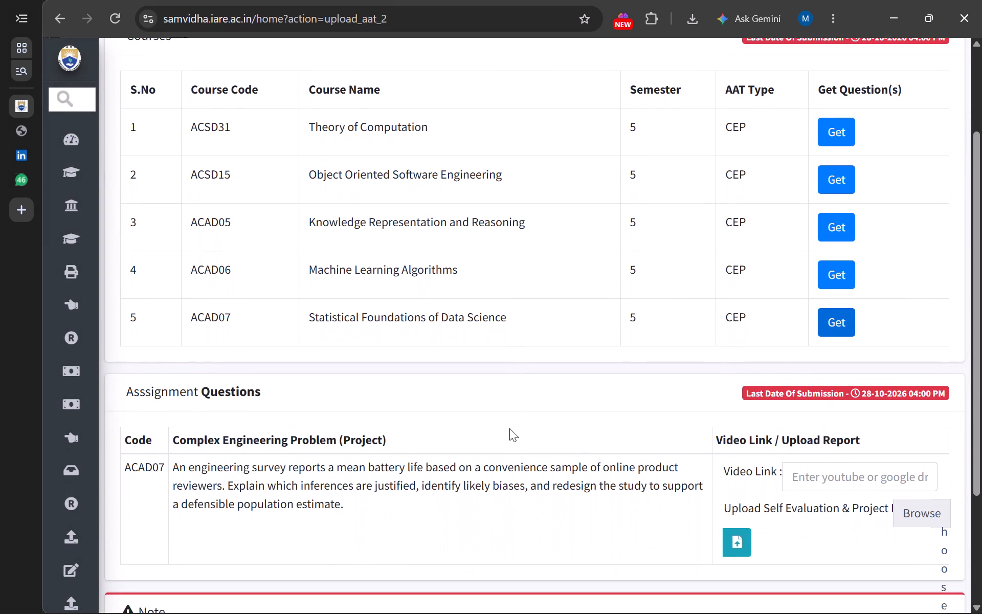
left_click(829, 466)
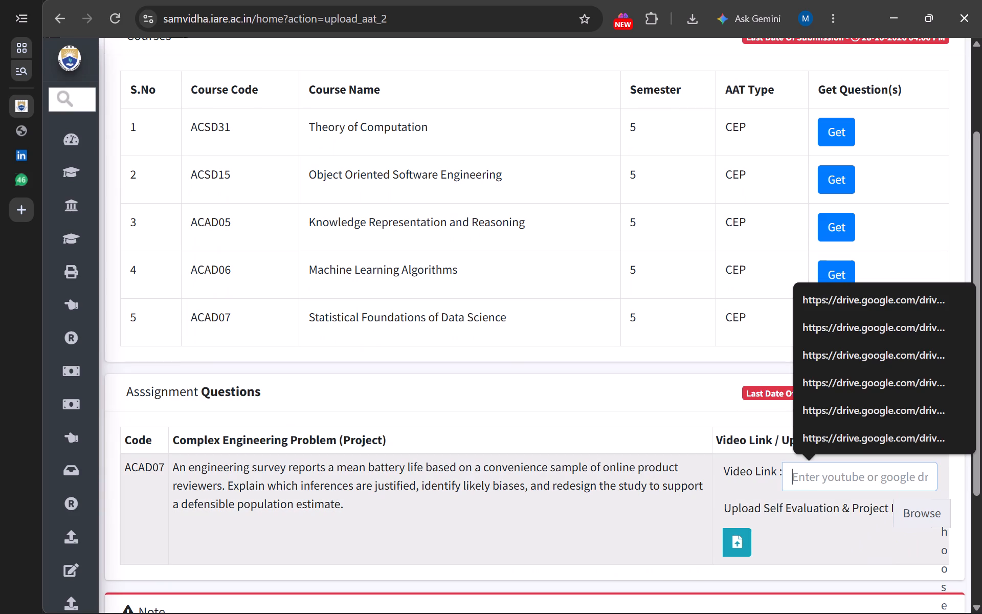
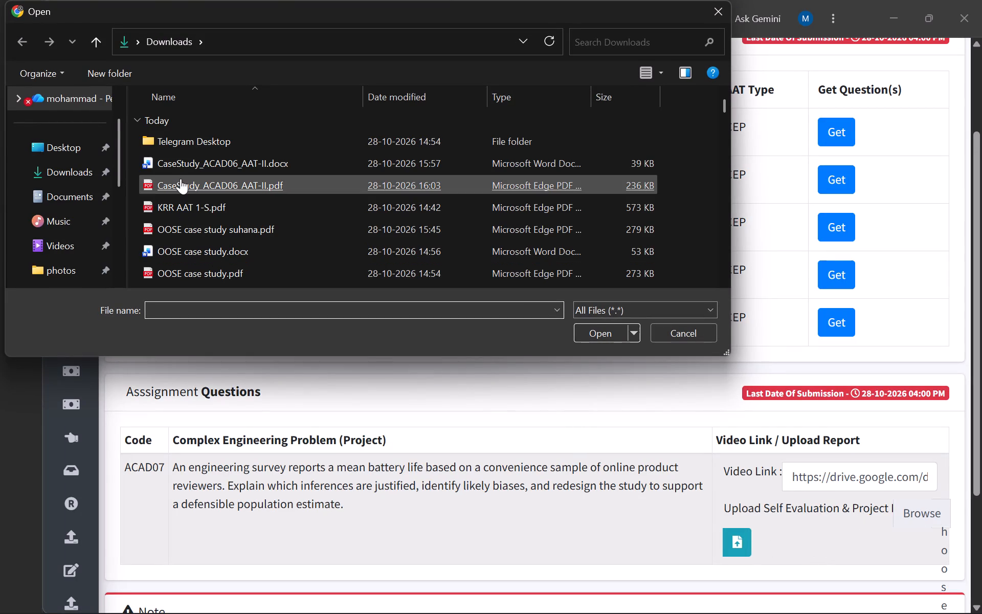
Close the file chooser, switch to the Downloads folder in File Explorer and refresh its file list.
left_click(718, 9)
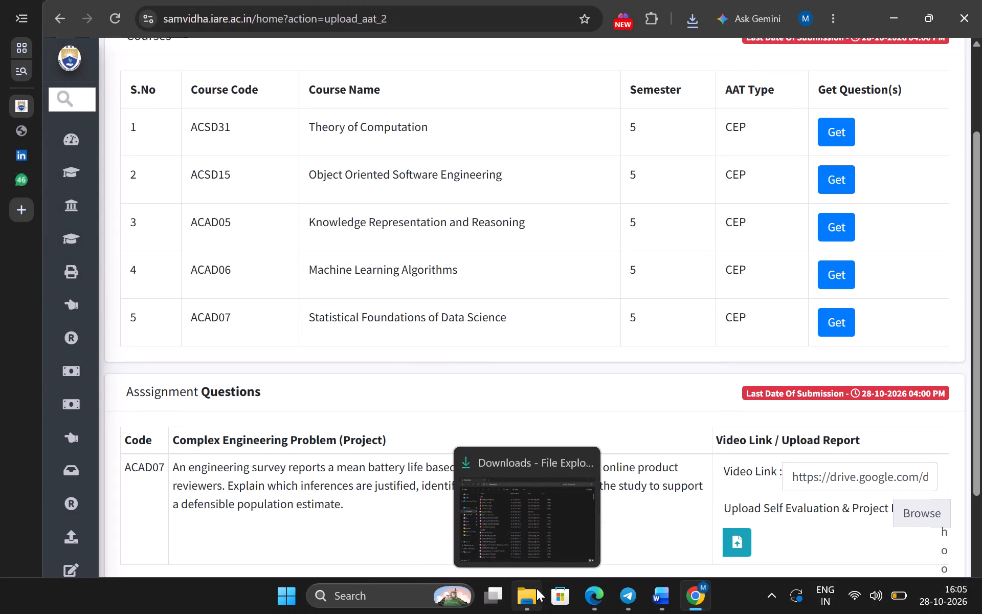
left_click(537, 588)
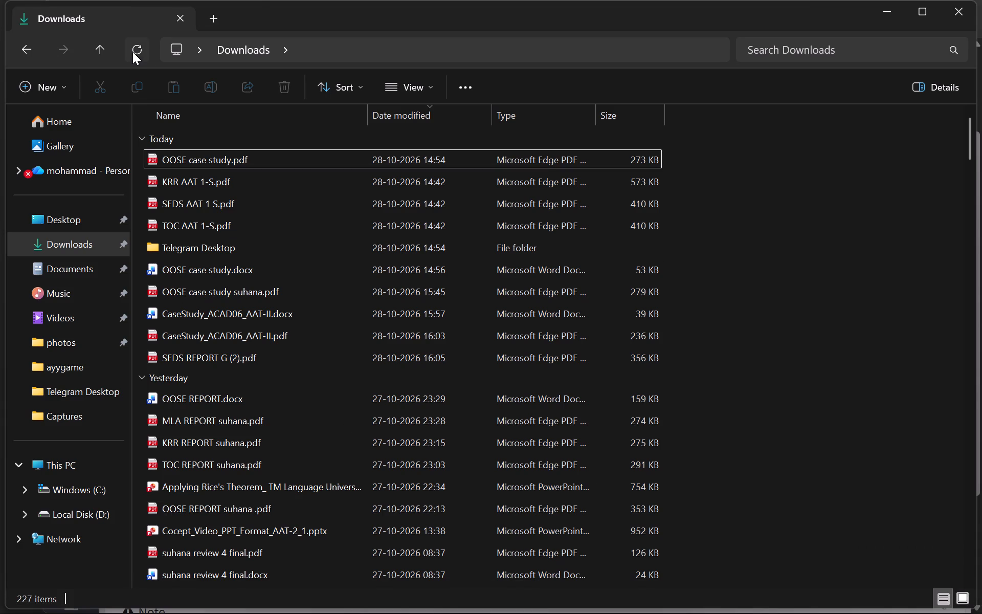
left_click(132, 54)
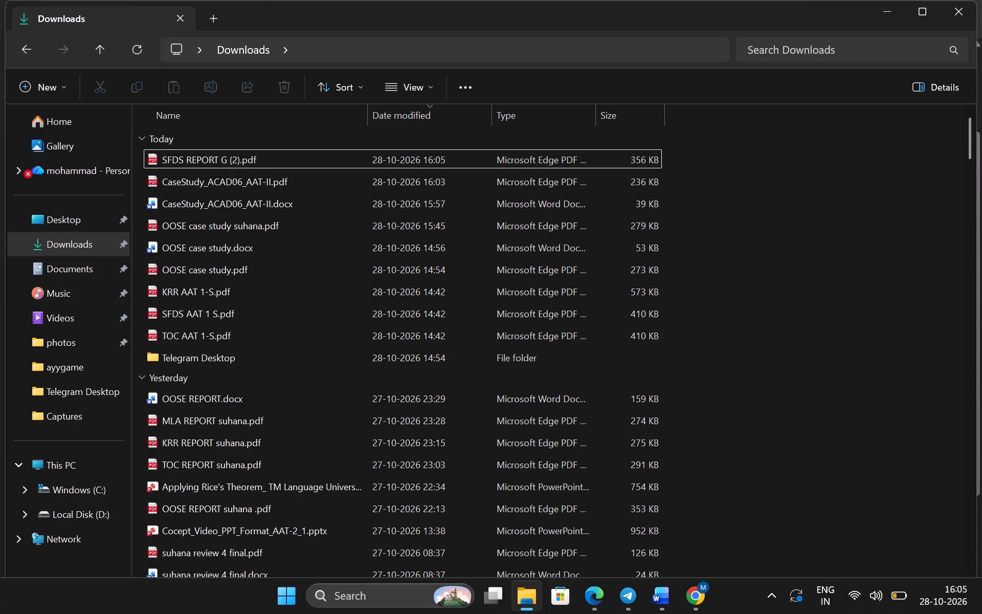
Return to the Samvidha page in Chrome and open the file chooser for the ACAD07 self evaluation and project report.
left_click(697, 600)
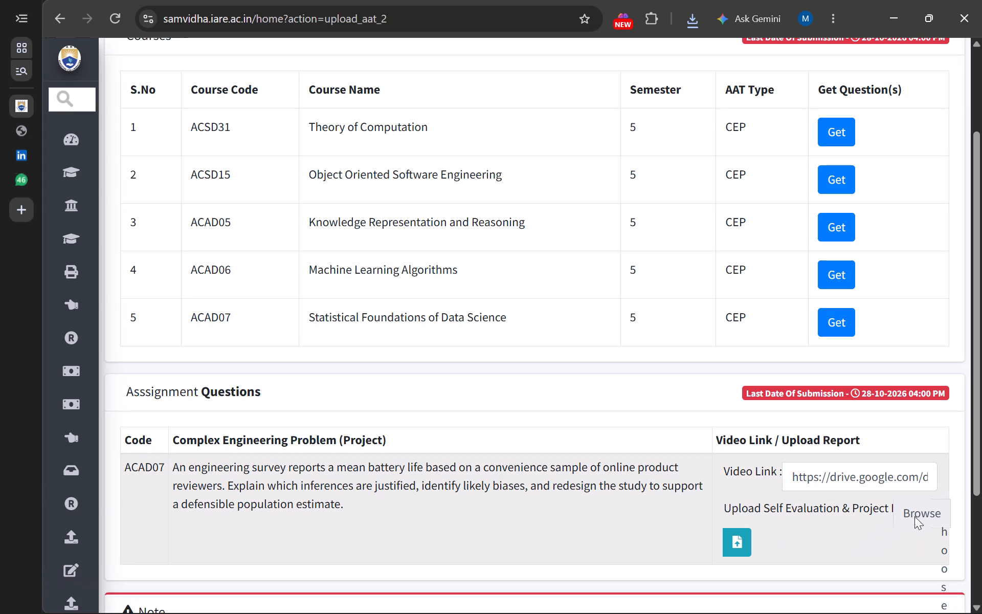
left_click(914, 516)
double_click(922, 516)
left_click(939, 511)
left_click(906, 511)
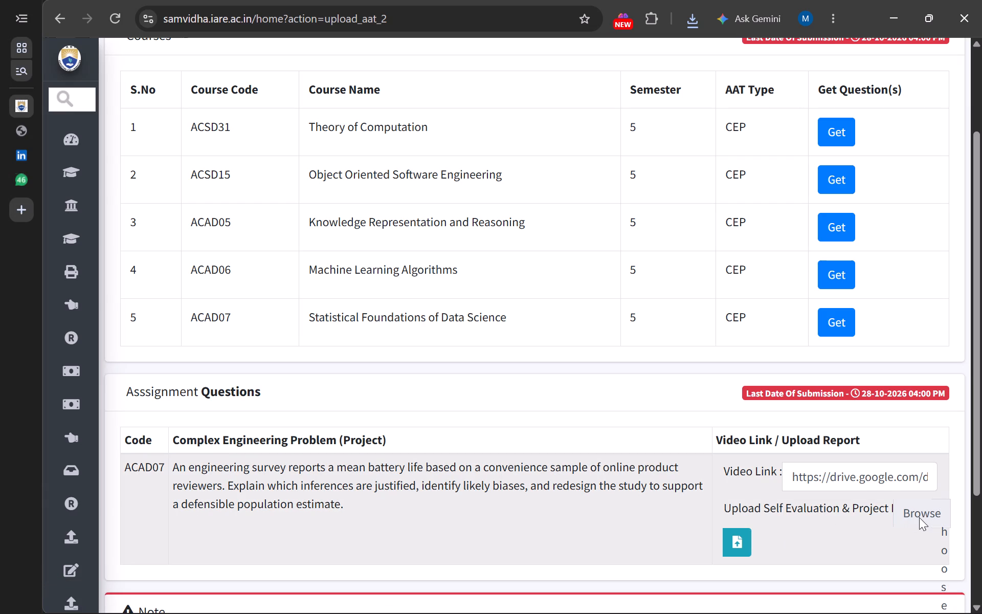
left_click(911, 510)
left_click_drag(911, 510, 882, 506)
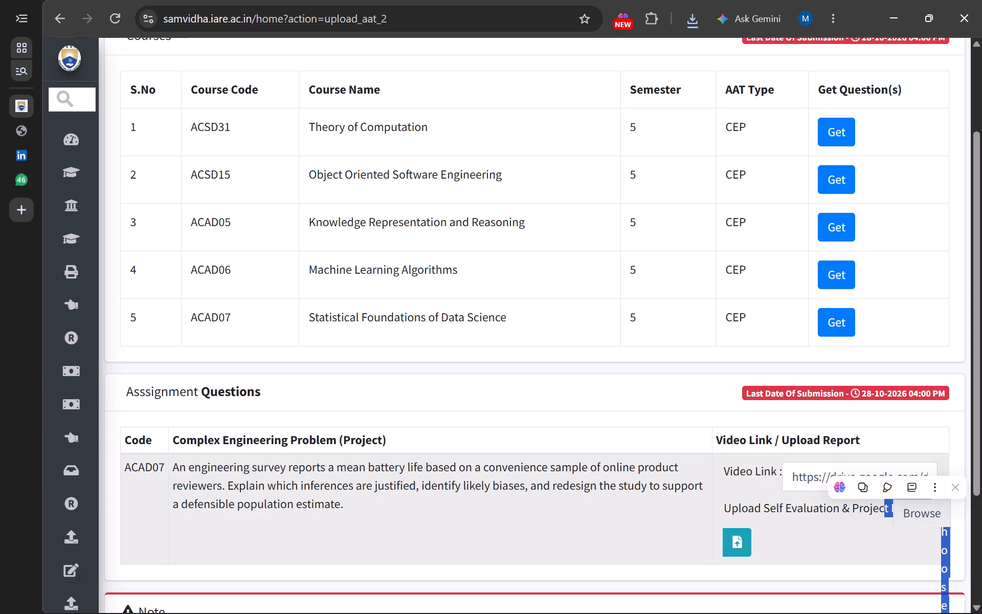
left_click(882, 506)
left_click(899, 512)
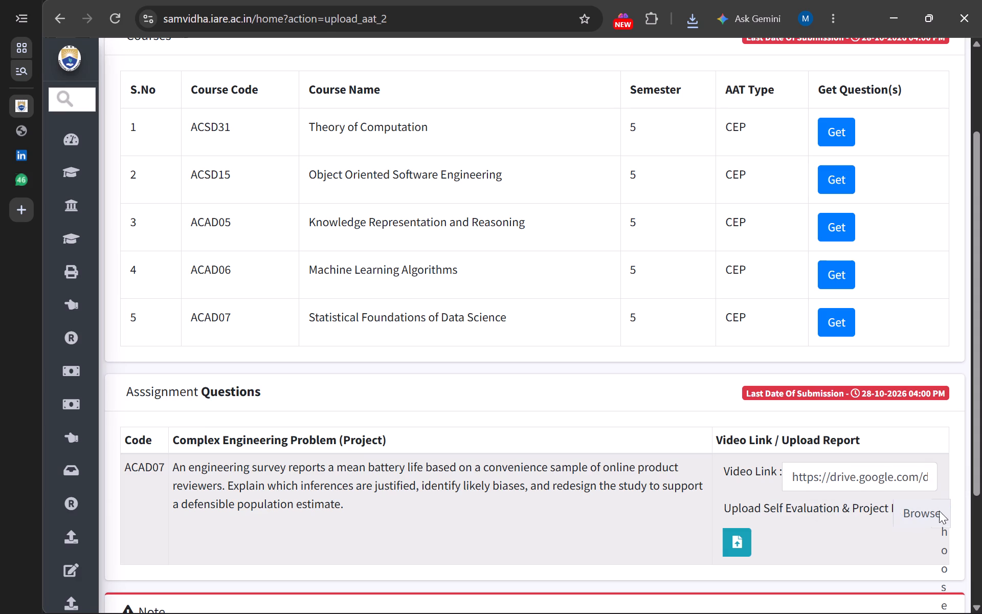
left_click(939, 511)
scroll(939, 511, "down", 6)
left_click(923, 348)
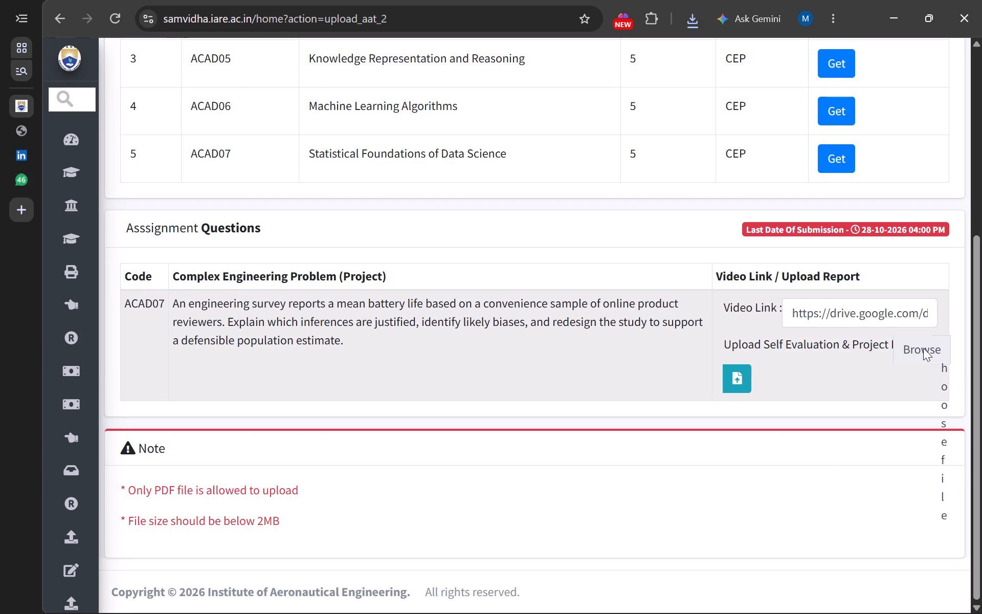
double_click(918, 357)
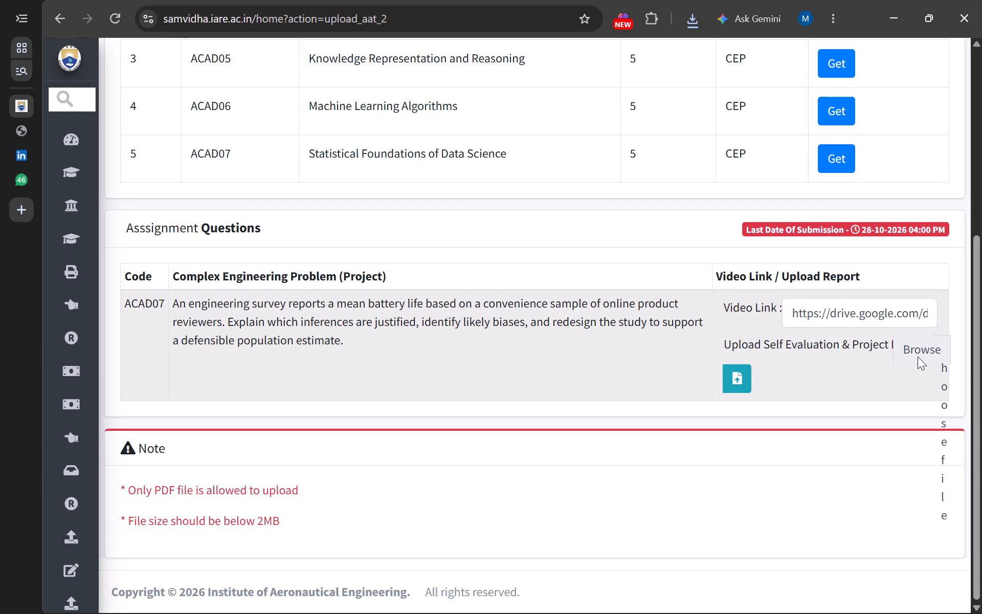
left_click(918, 357)
left_click(909, 342)
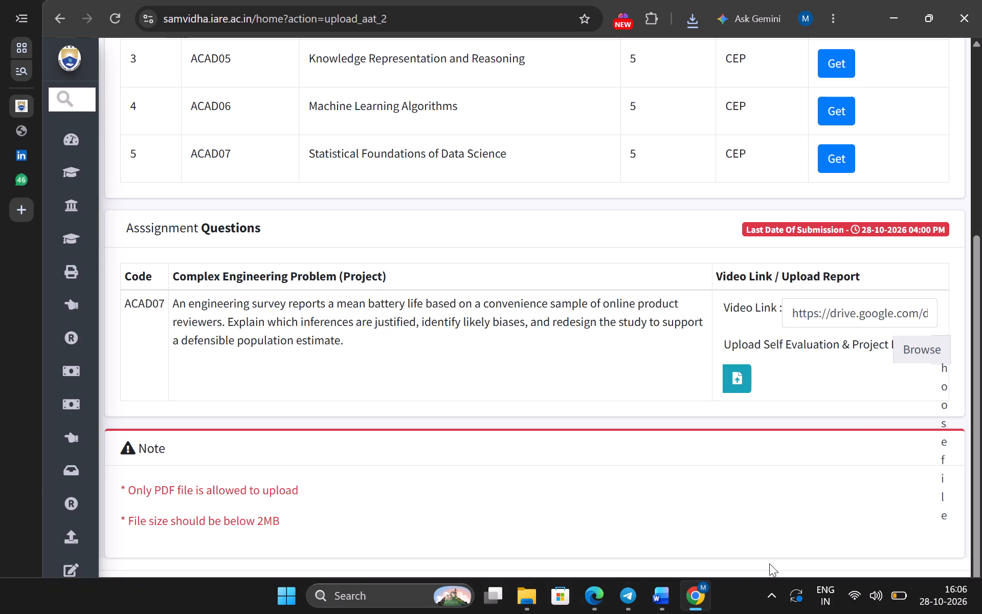
double_click(918, 342)
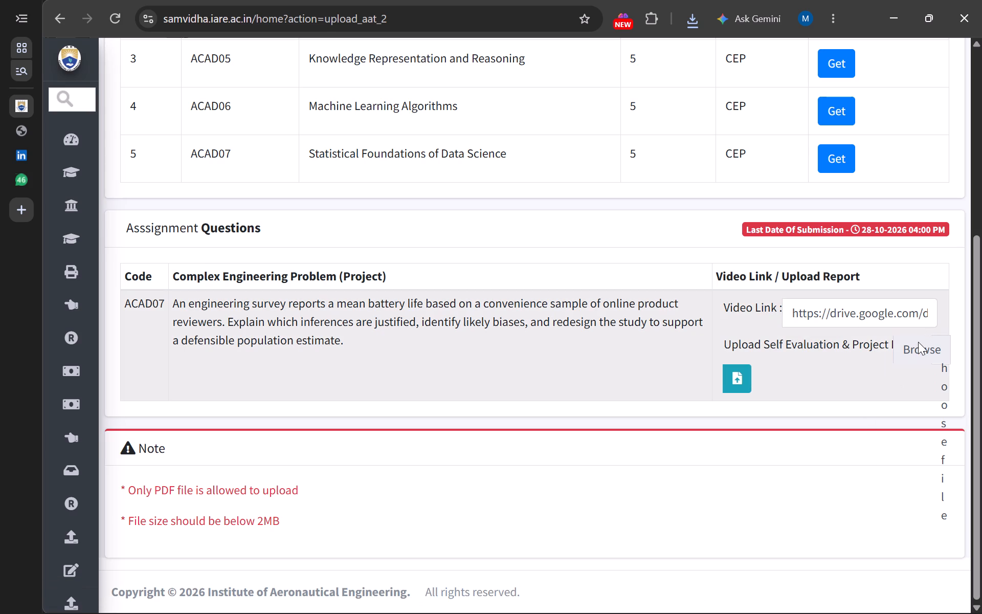
left_click(918, 342)
left_click(920, 343)
left_click(931, 348)
left_click(943, 362)
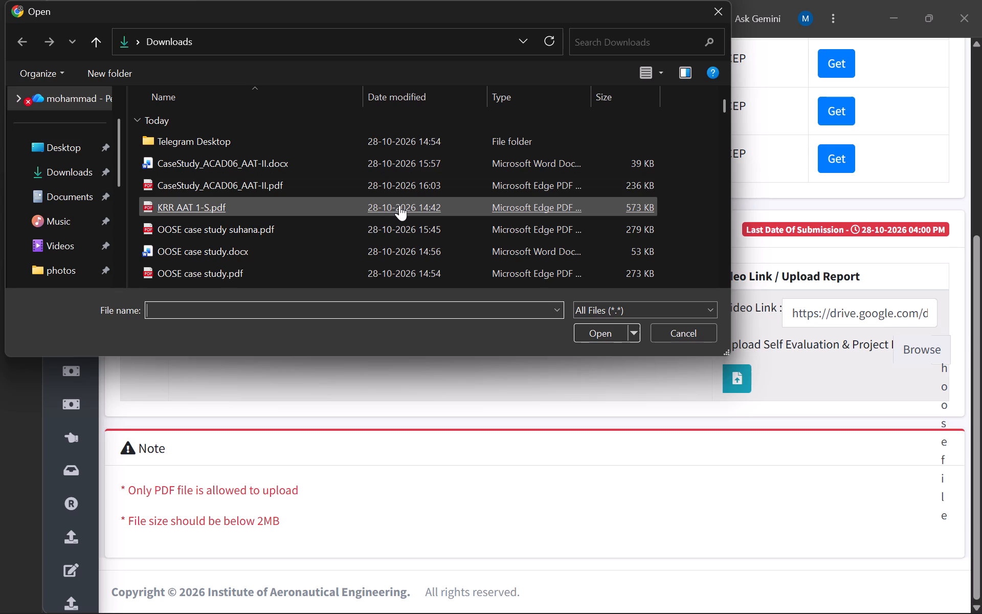
Attach SFDS REPORT G (2).pdf from Downloads and upload it as the ACAD07 project report.
scroll(399, 205, "down", 1)
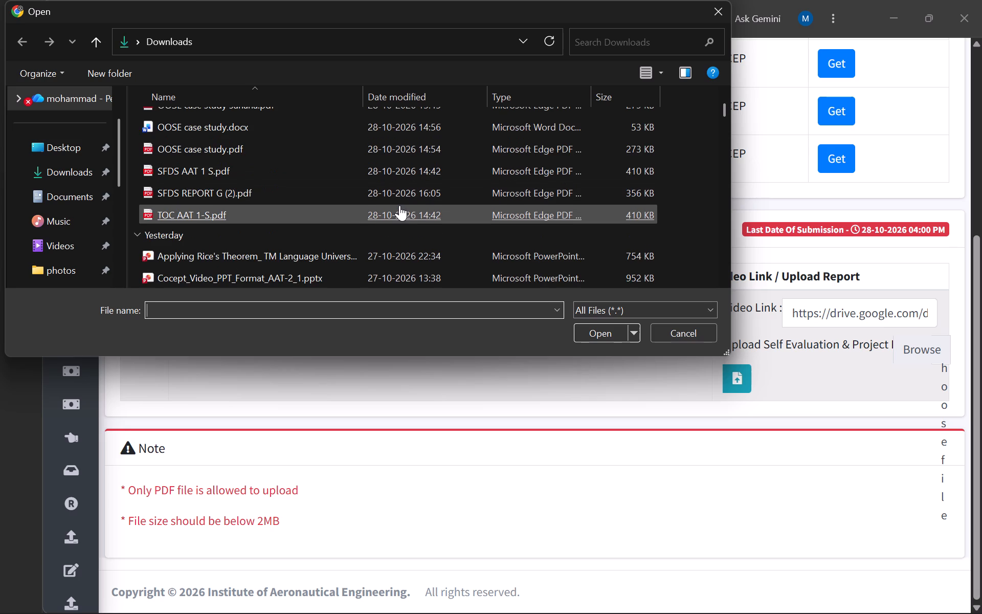
scroll(399, 205, "down", 2)
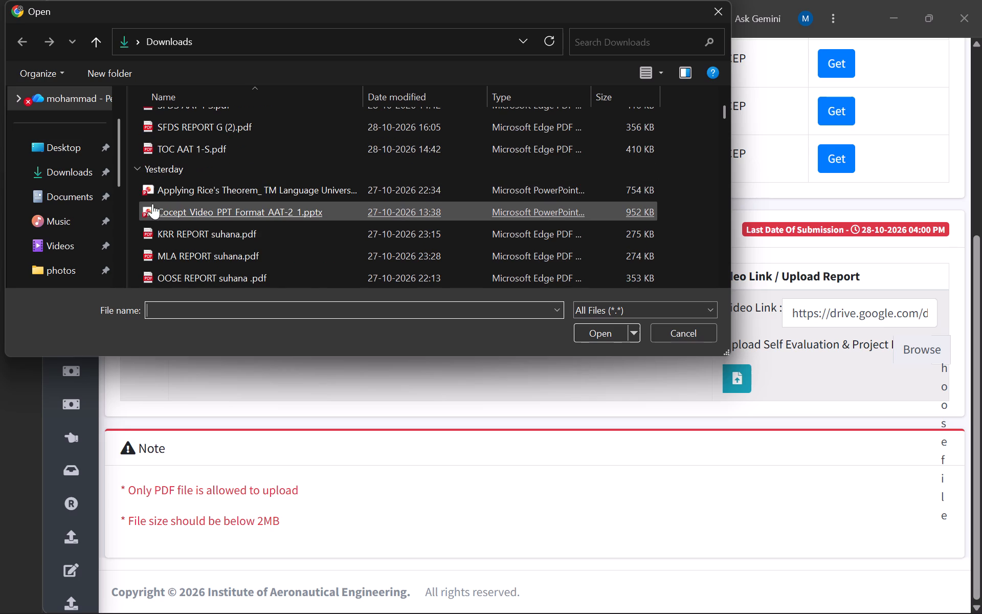
left_click(90, 176)
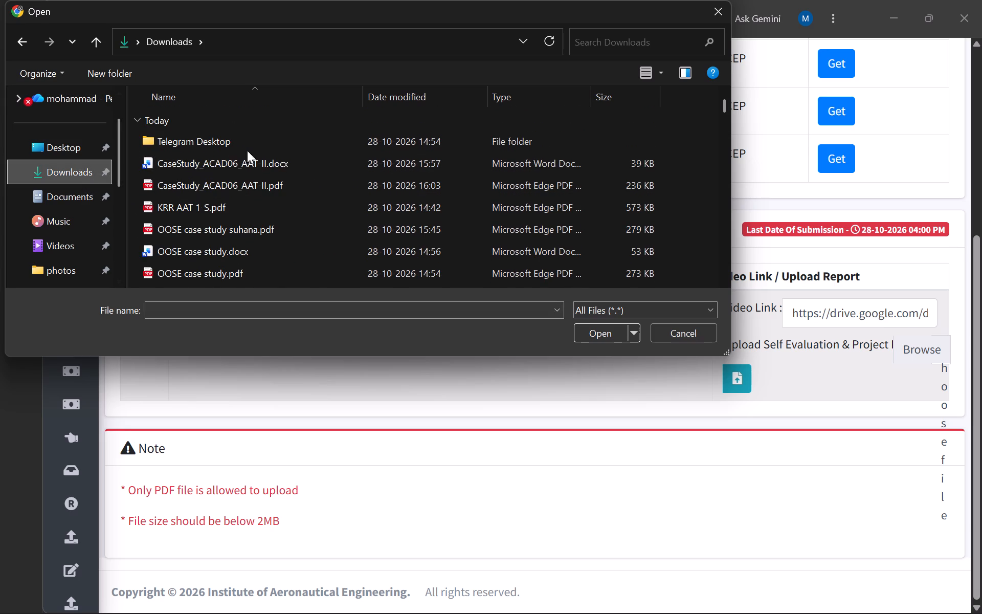
scroll(257, 248, "down", 1)
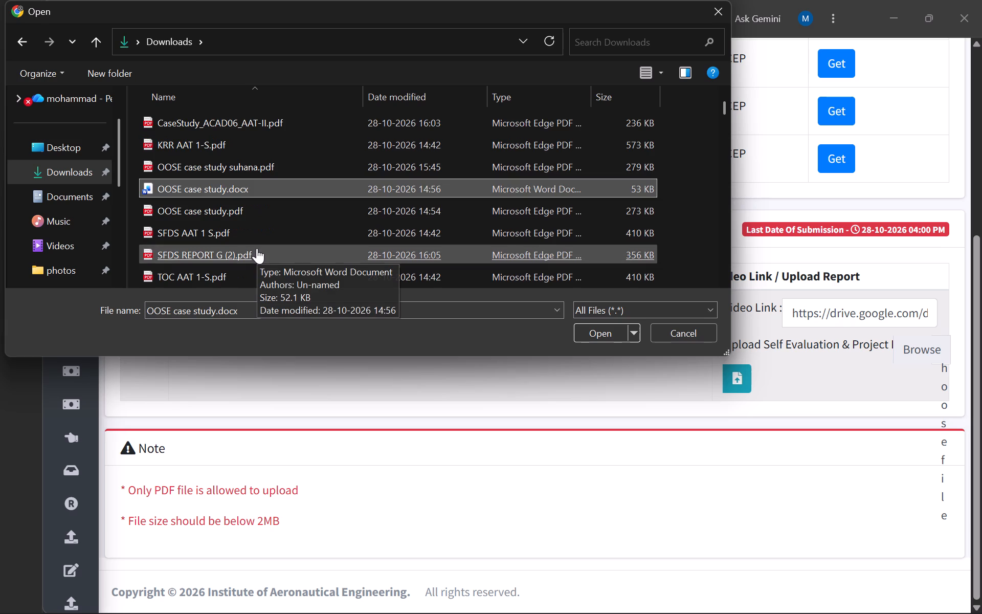
scroll(257, 248, "down", 3)
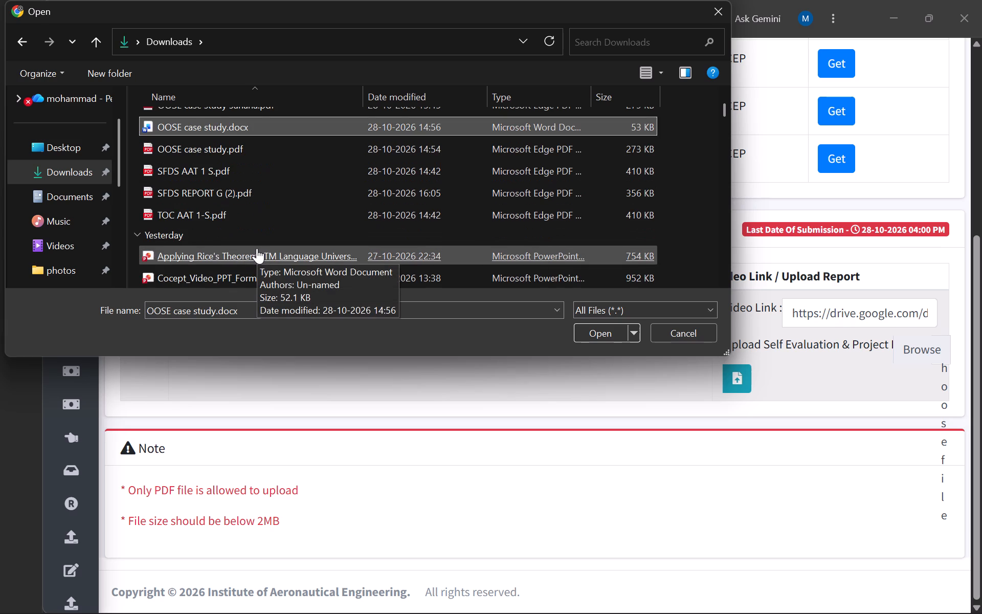
scroll(257, 248, "down", 2)
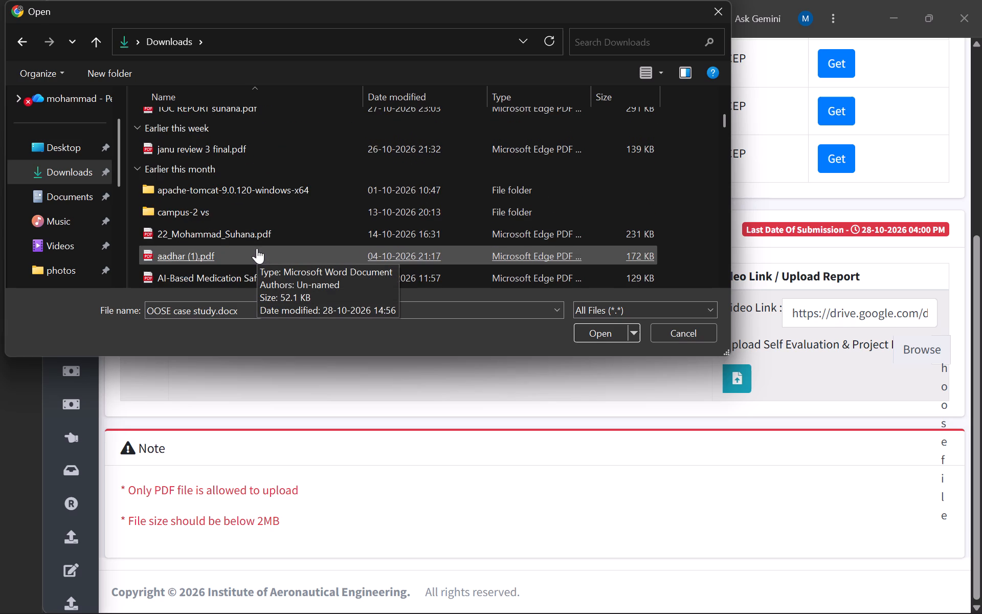
scroll(257, 248, "down", 3)
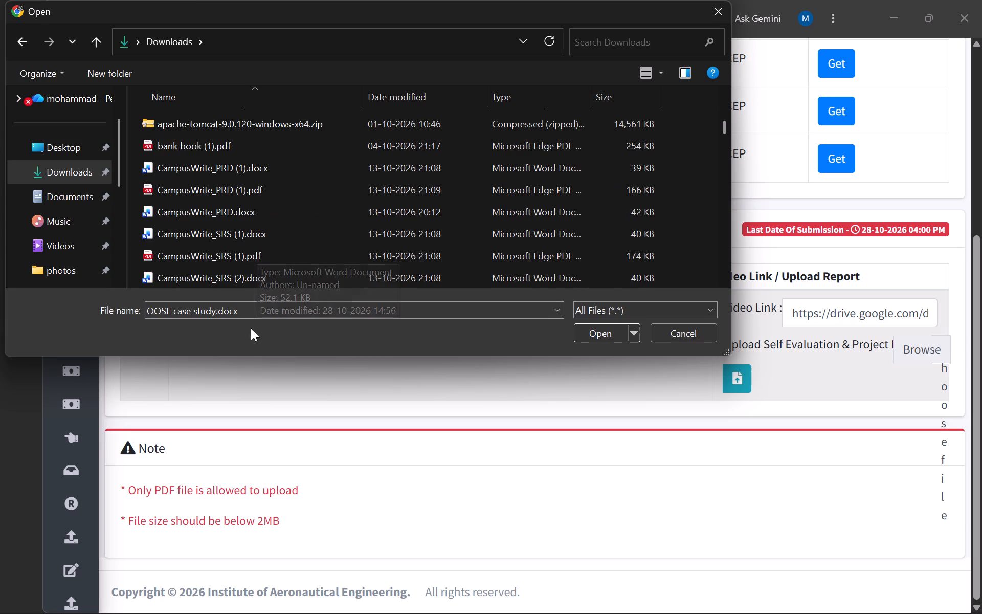
left_click_drag(258, 358, 261, 586)
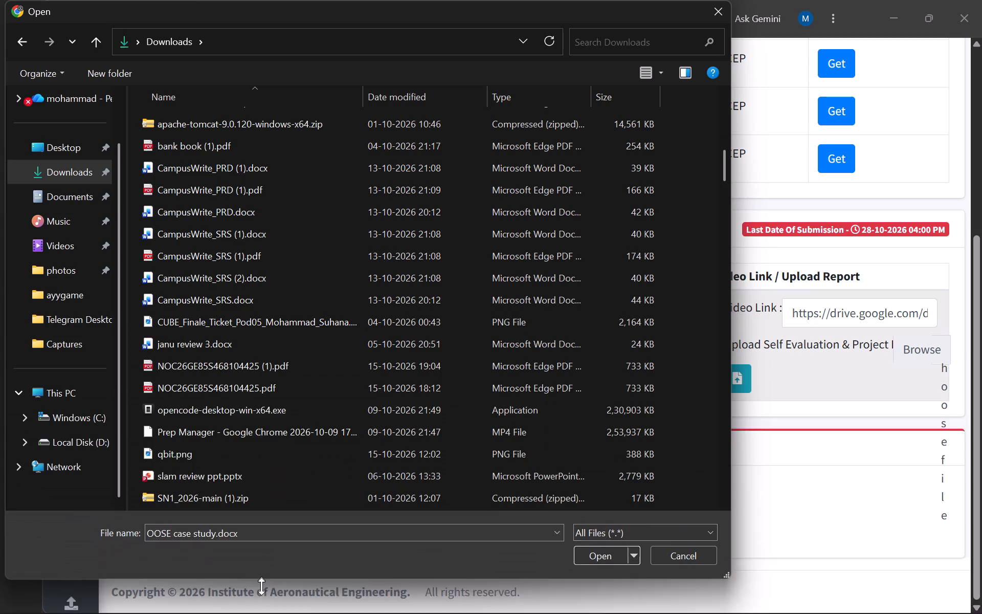
left_click_drag(261, 586, 272, 486)
scroll(318, 228, "up", 9)
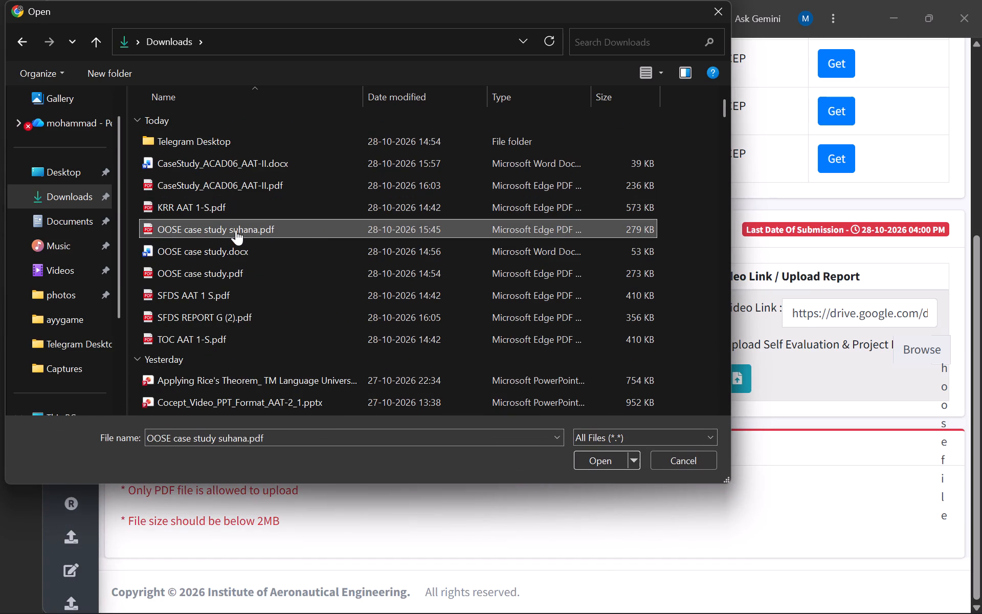
left_click(238, 316)
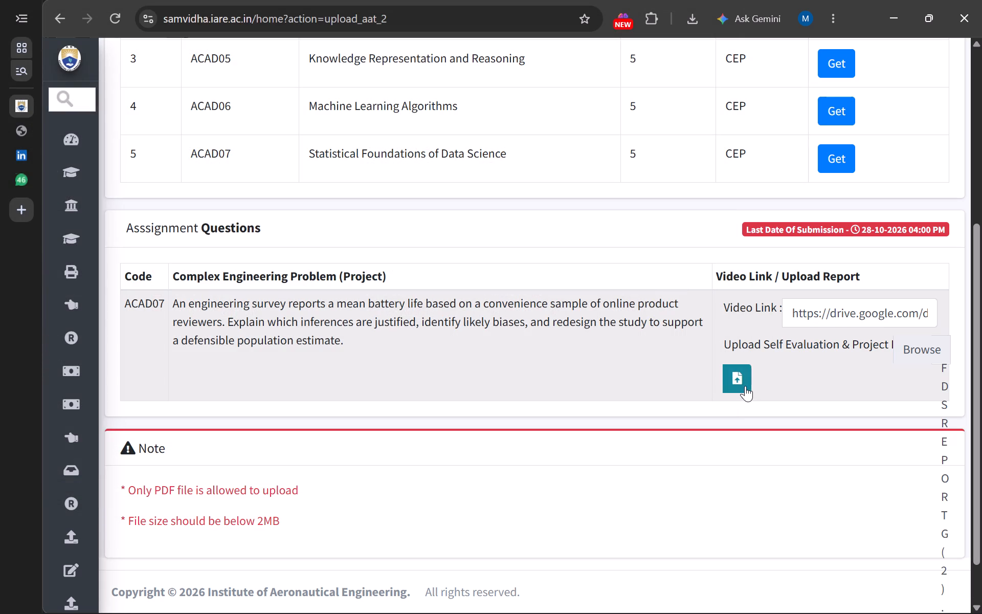
left_click(745, 386)
left_click(509, 412)
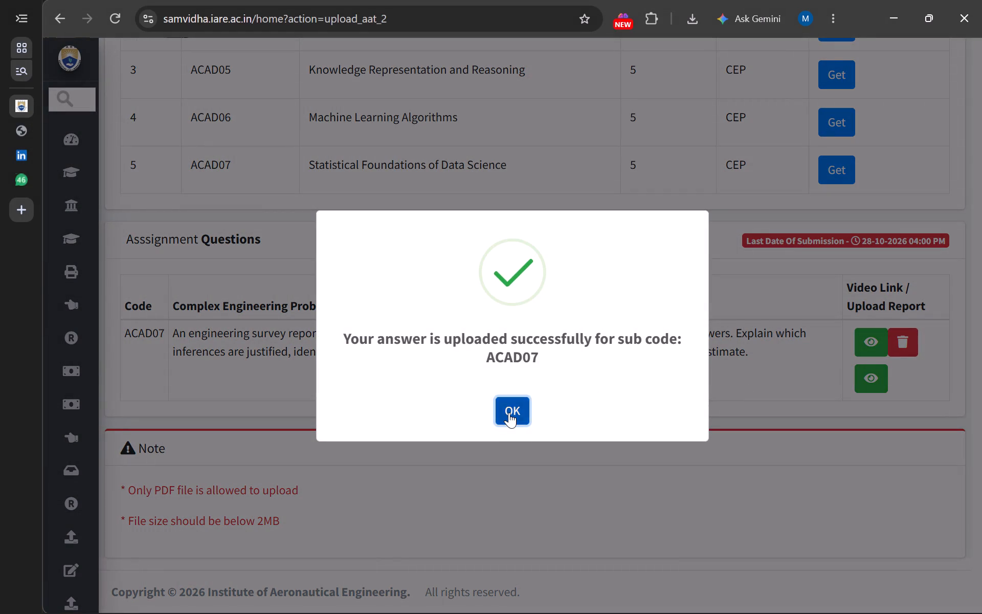